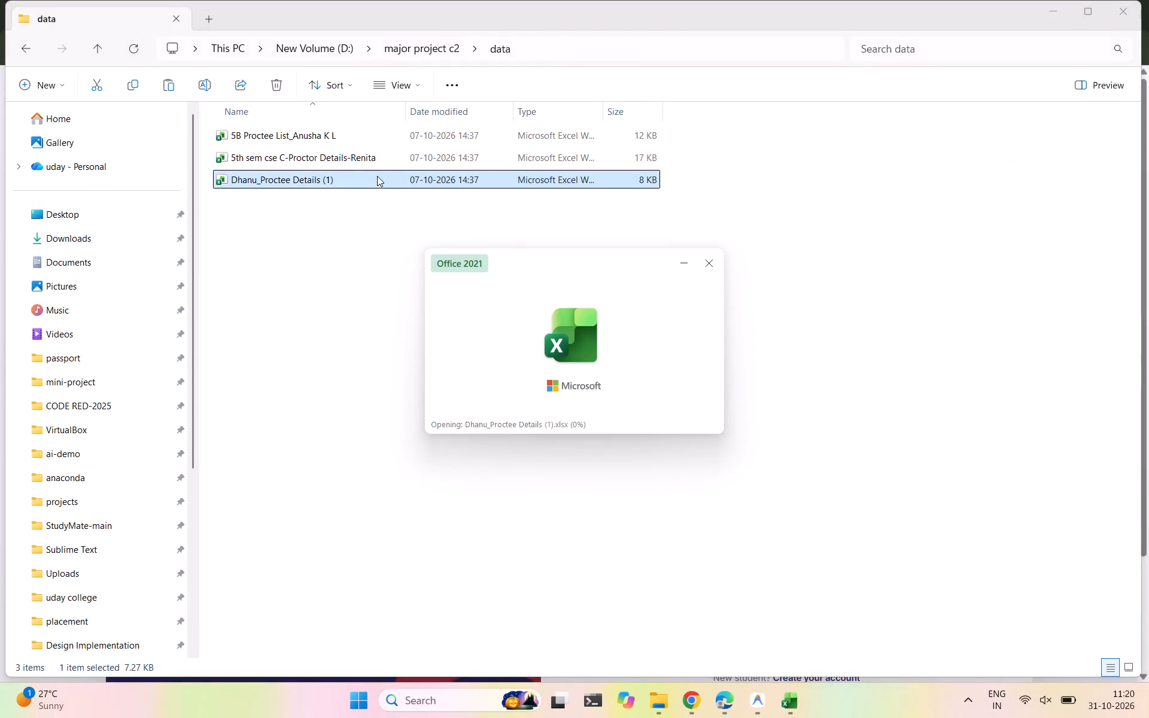
Open the 5th sem cse C-Proctor Details workbook and the 5B Proctee List workbook from the data folder.
key(alt+Tab)
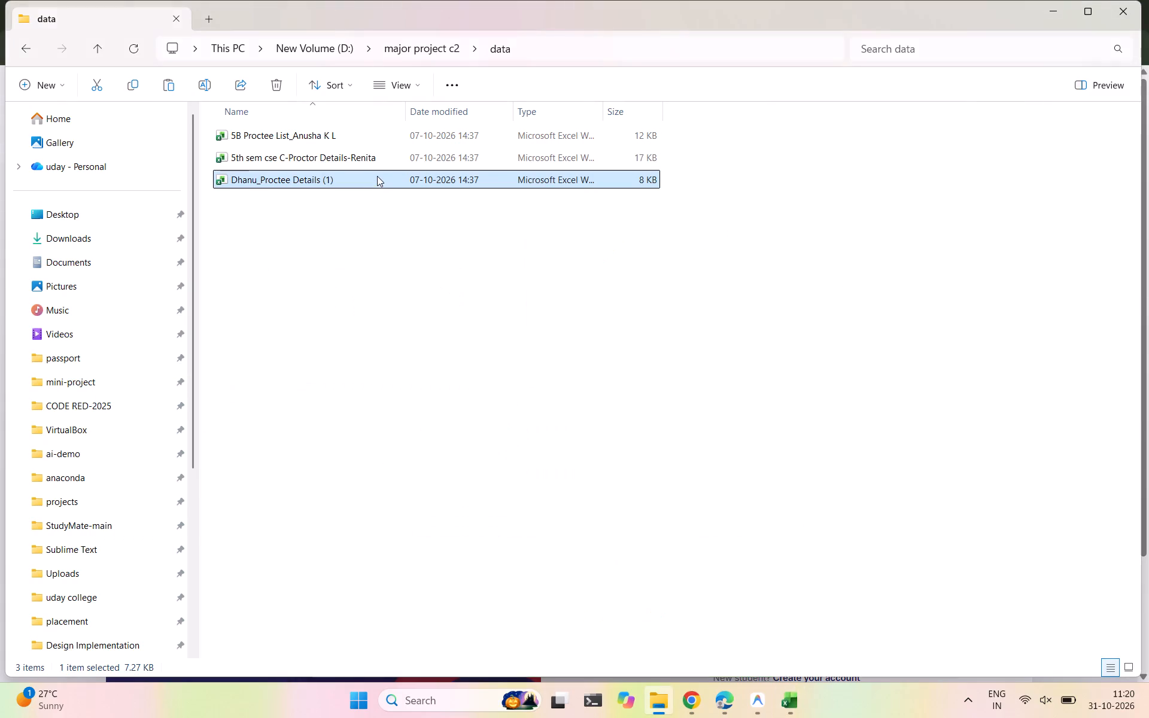
double_click(320, 160)
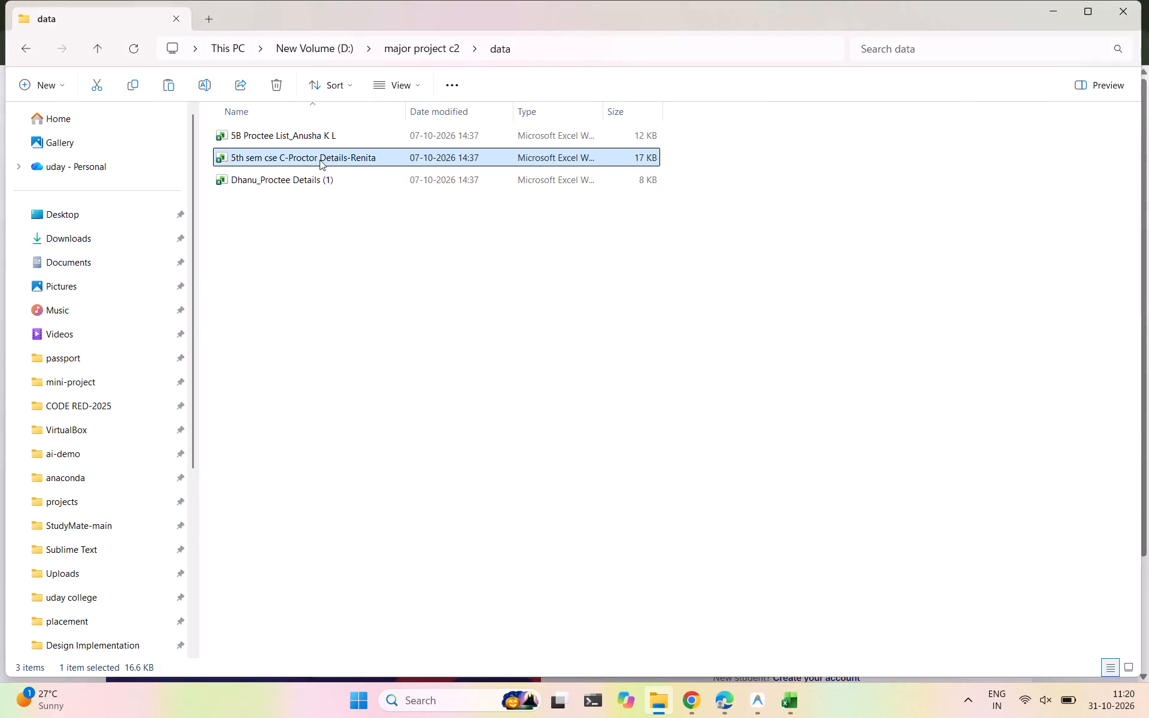
key(alt+Tab)
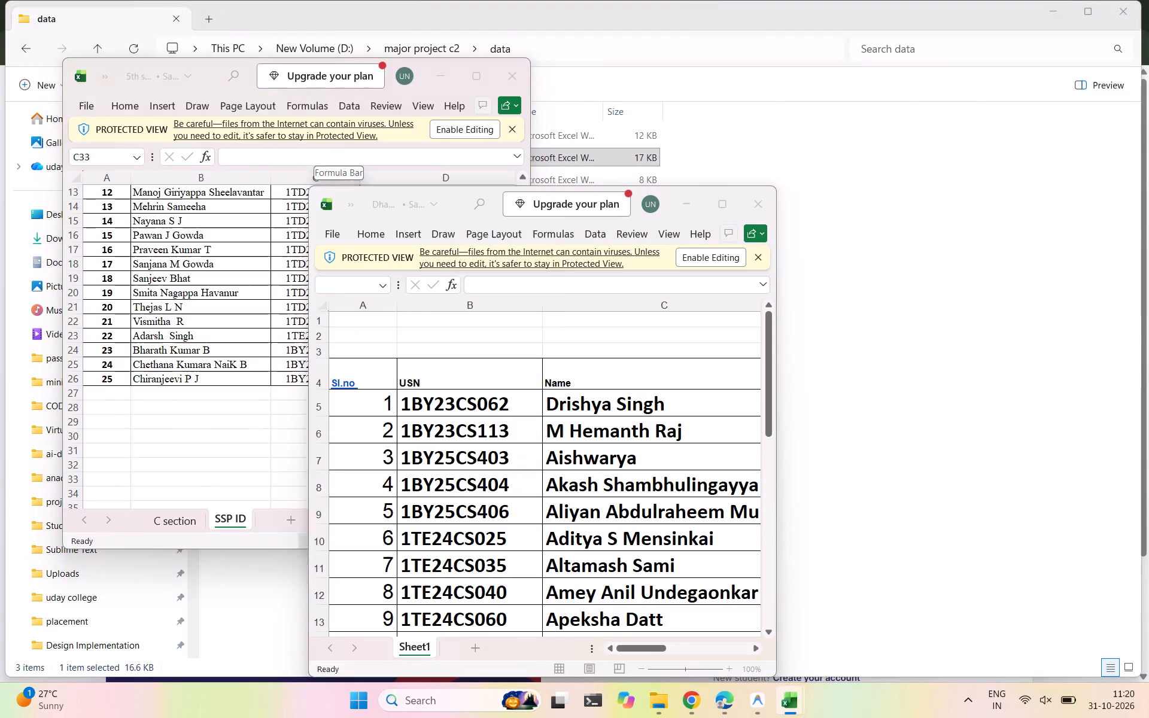
key(alt+Tab)
key(alt+Tab)
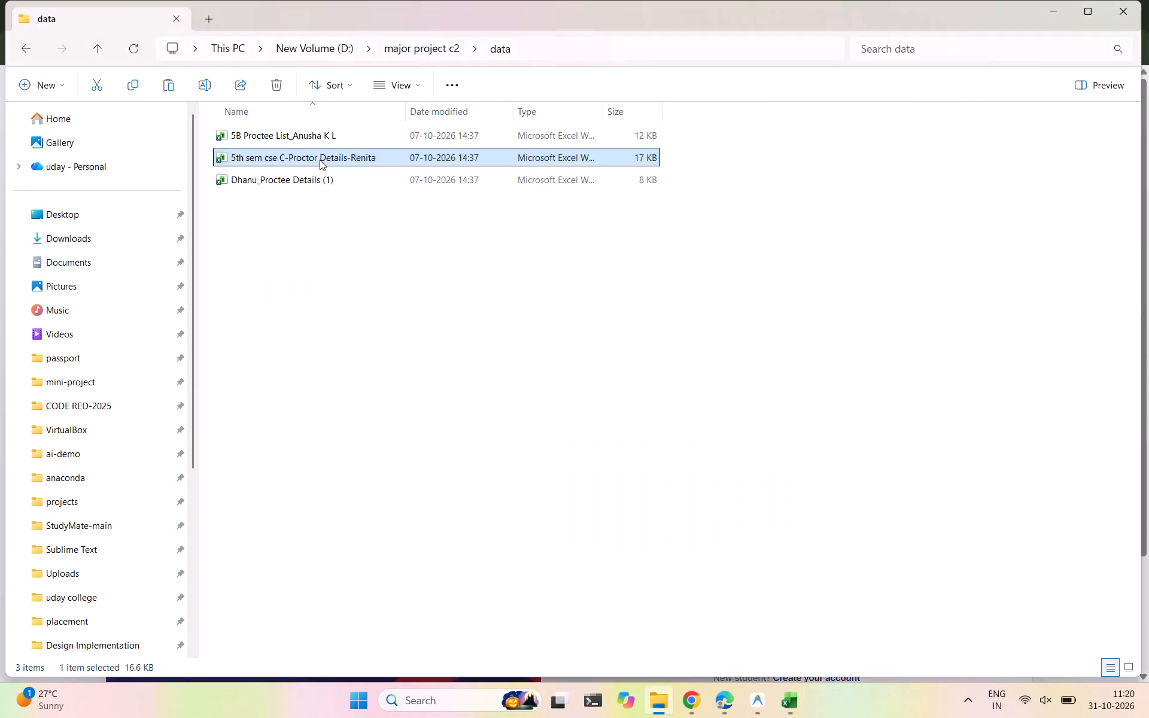
double_click(287, 129)
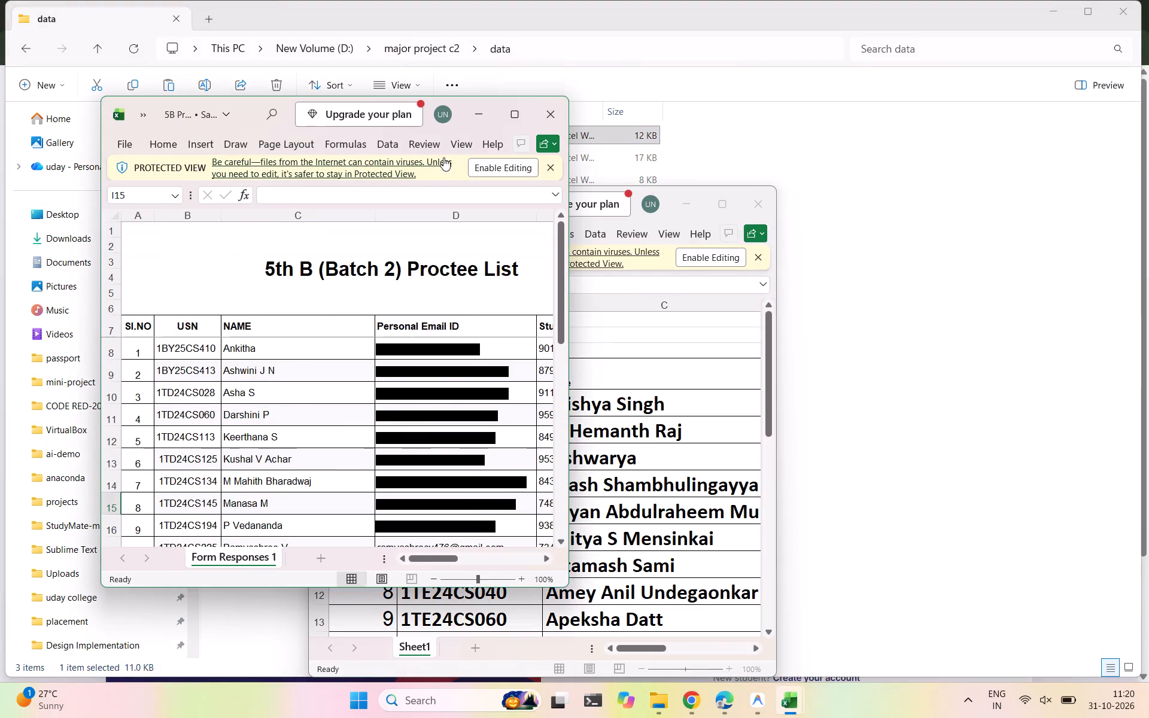
Maximize the windows of the three opened workbooks: 5B Proctee List, Proctee Details (1) and 5th sem cse C-Proctor Details.
click(525, 102)
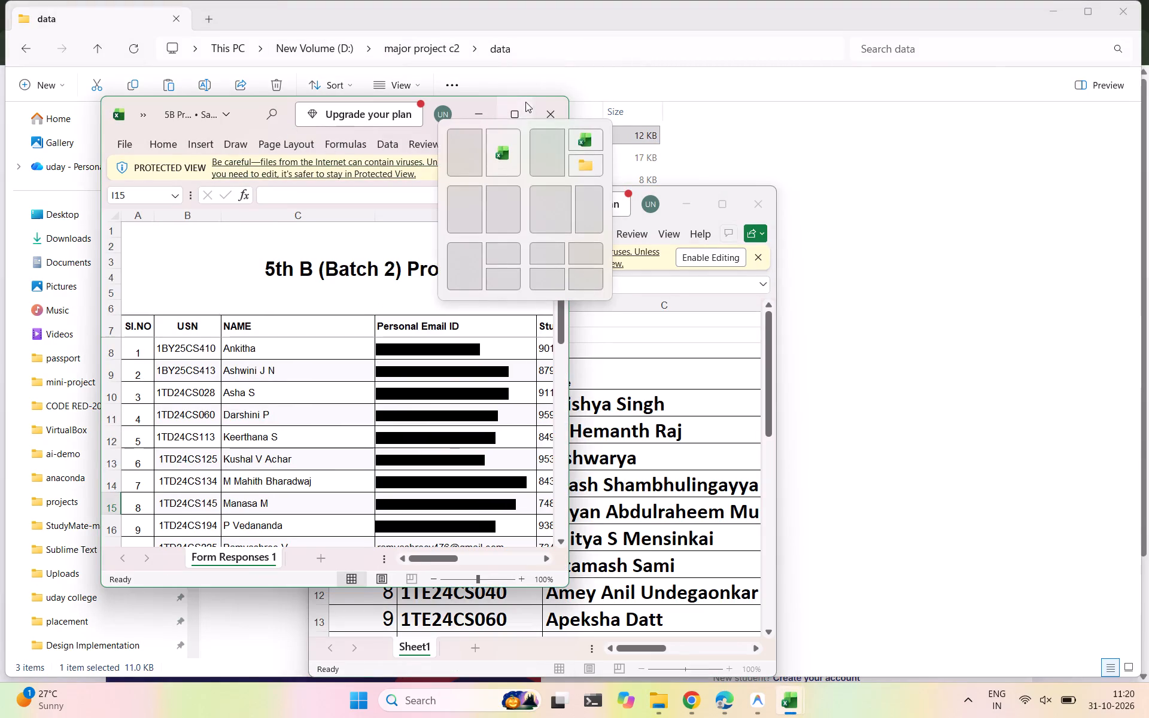
key(alt+Tab)
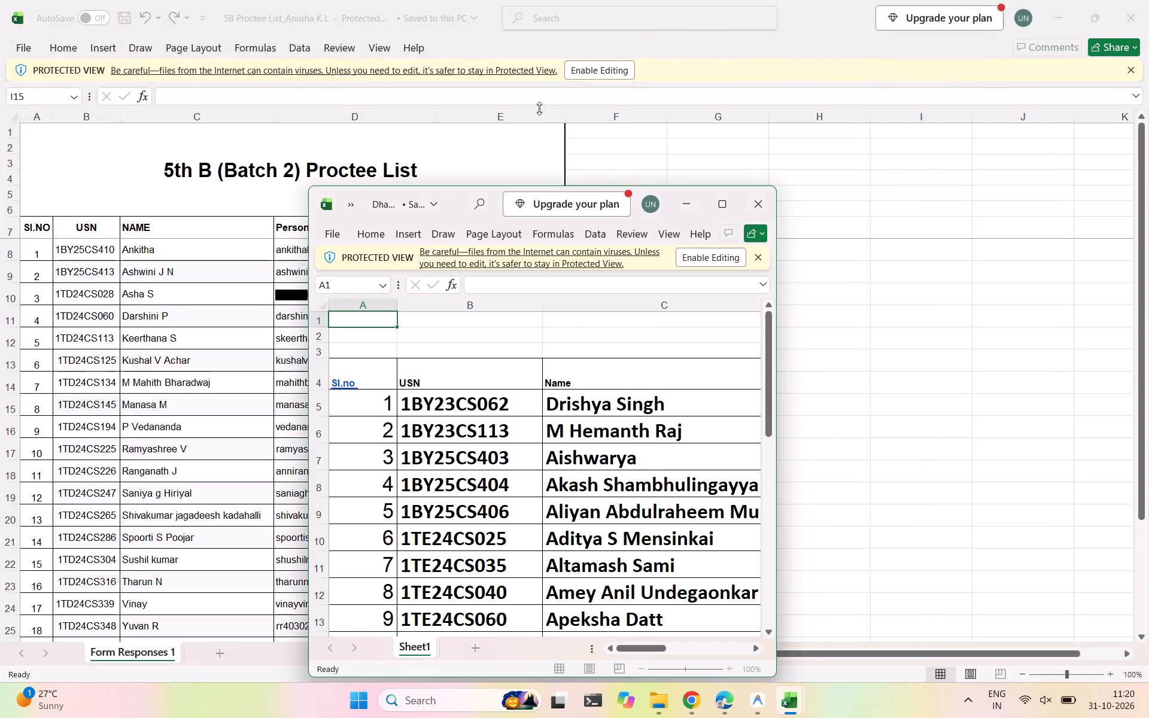
click(709, 205)
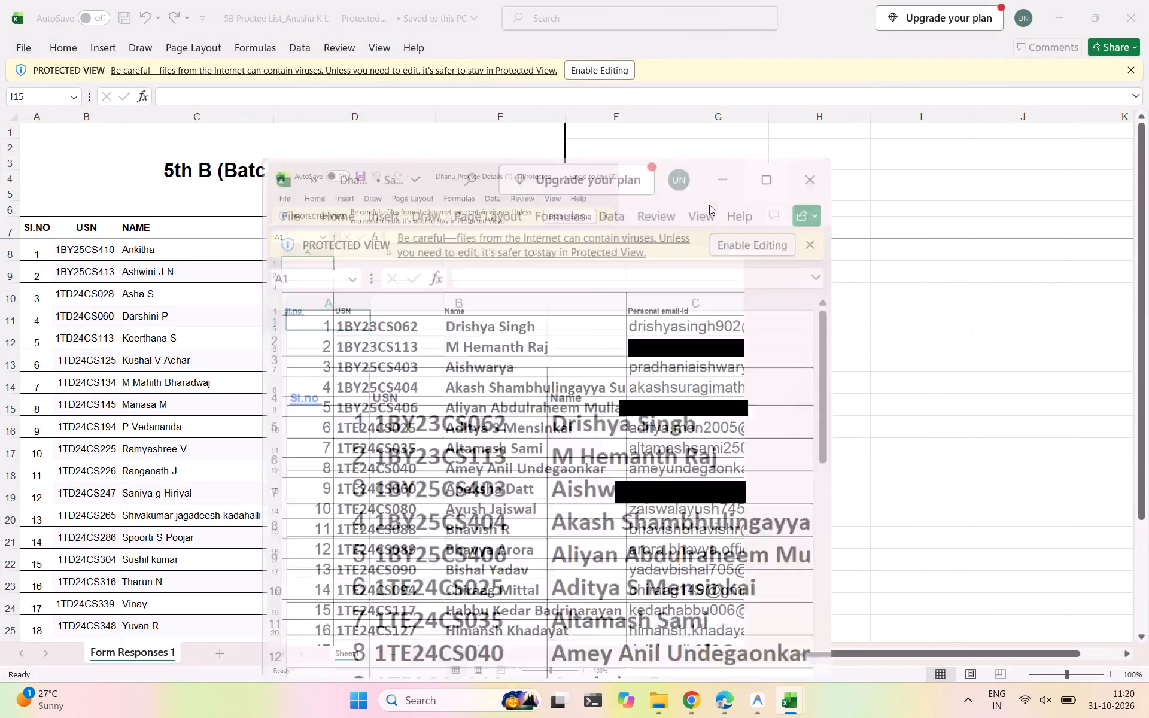
key(alt+Tab)
key(alt+Tab)
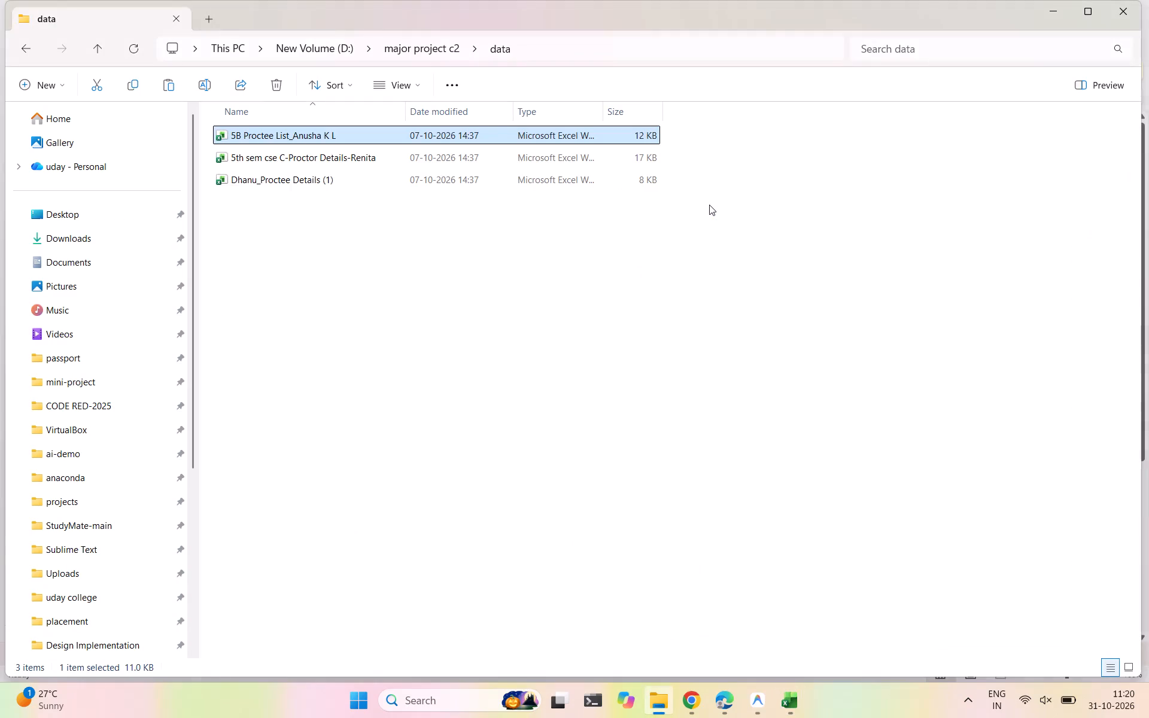
key(alt+Tab)
key(alt+Tab)
key(alt+Tab)
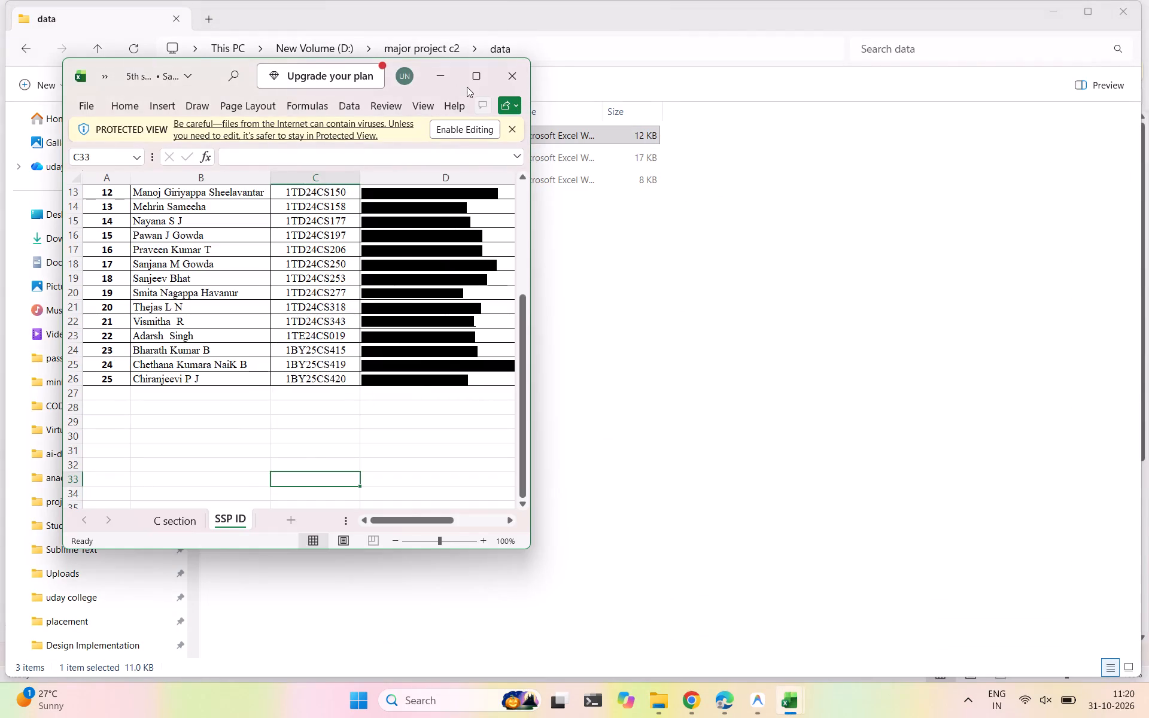
click(467, 87)
scroll(515, 314, up, 7)
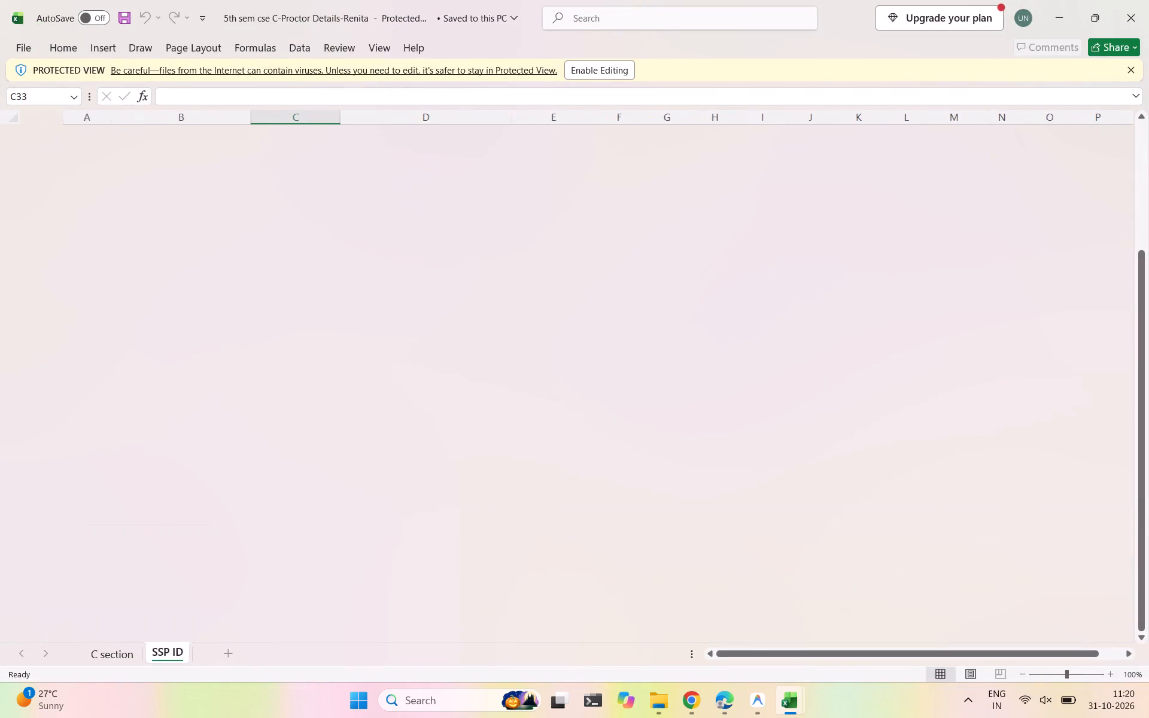
scroll(515, 314, down, 5)
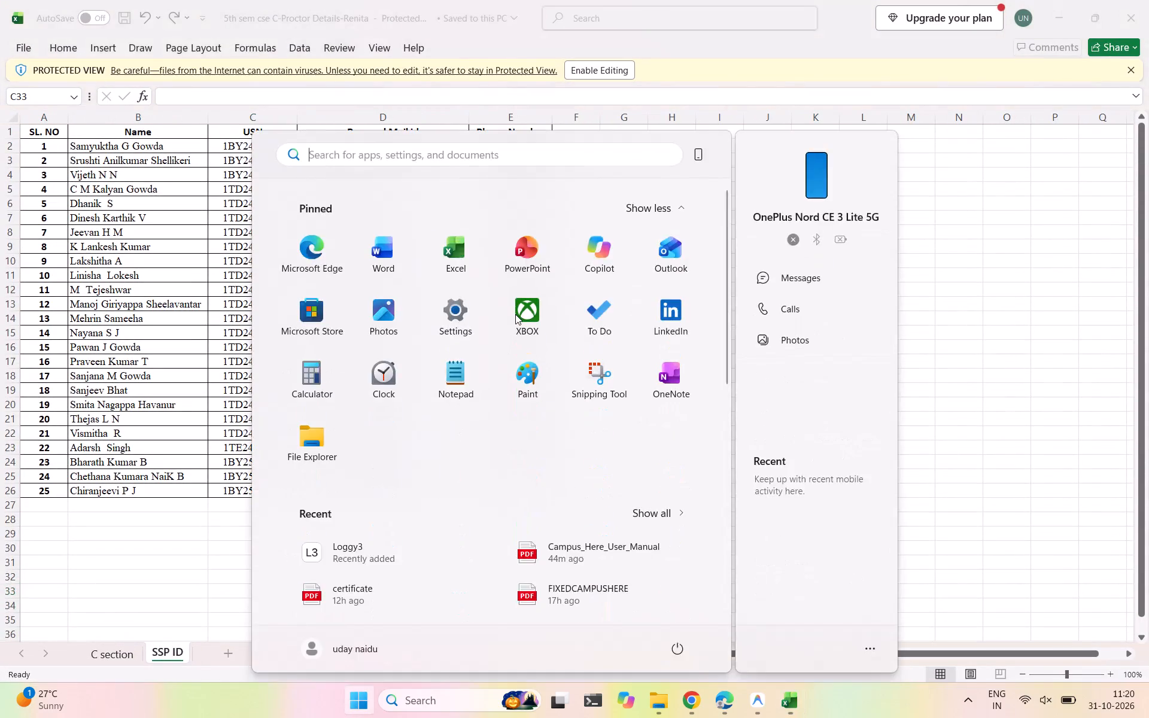
Launch Word and create a new blank document.
text(wor)
key(Return)
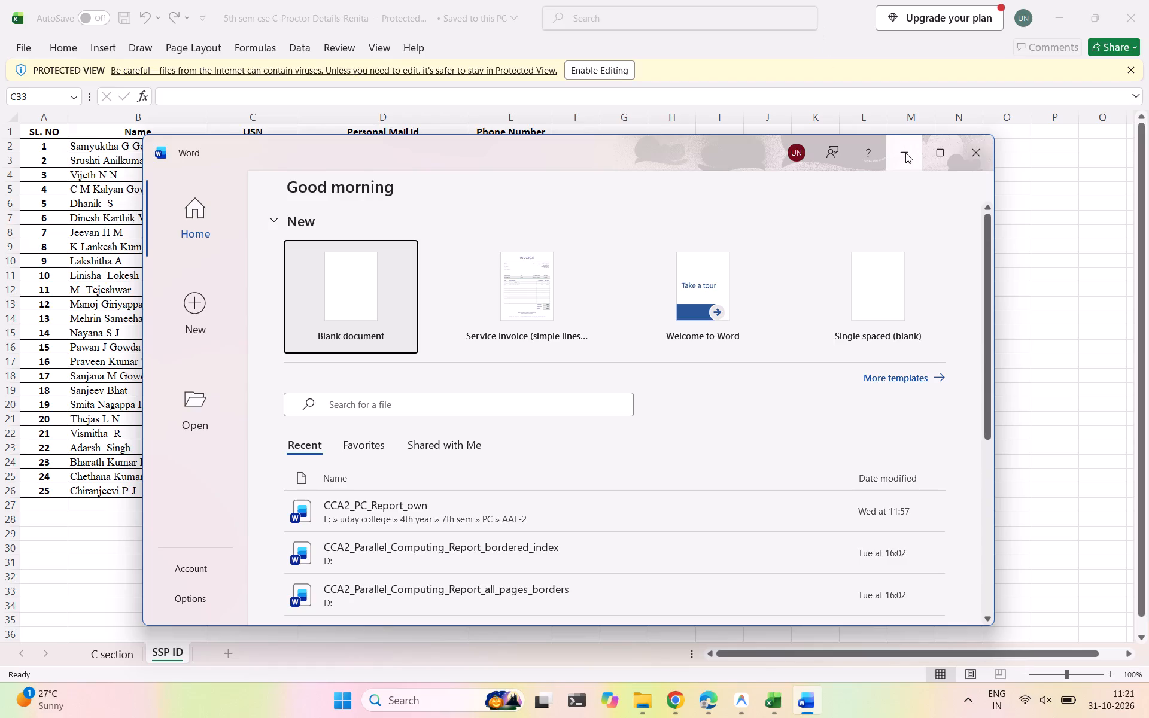
click(356, 288)
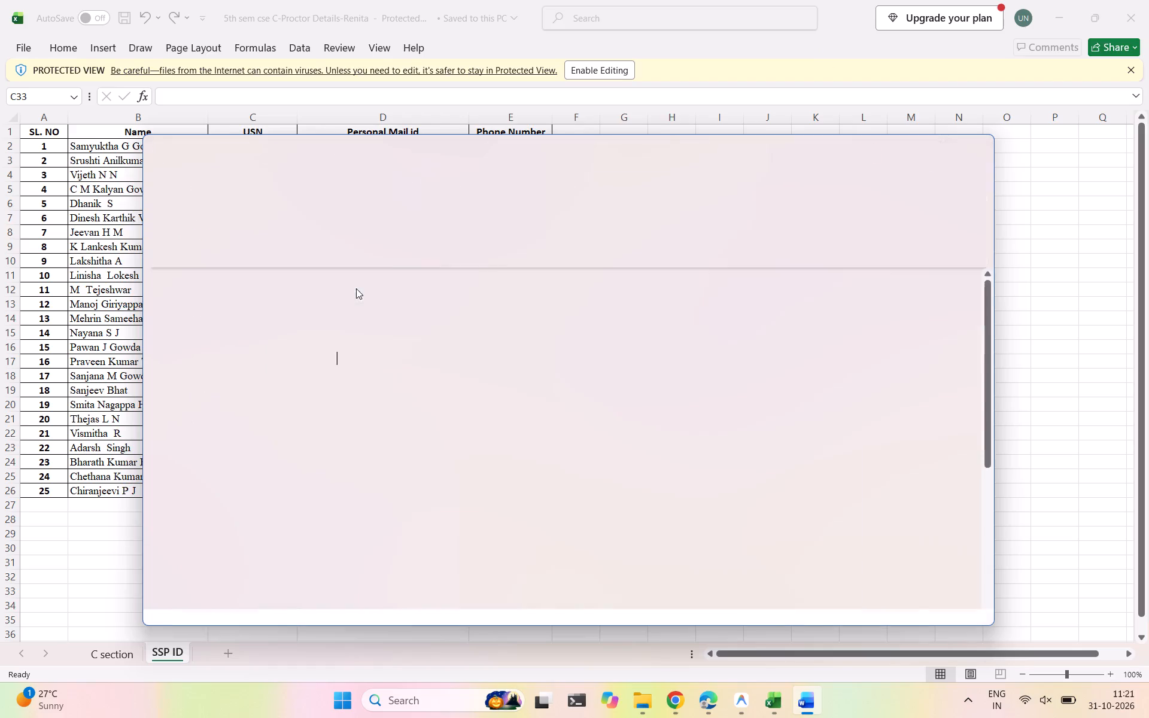
Switch from Word back to the 5th sem cse C-Proctor Details workbook in Excel.
key(alt+Tab)
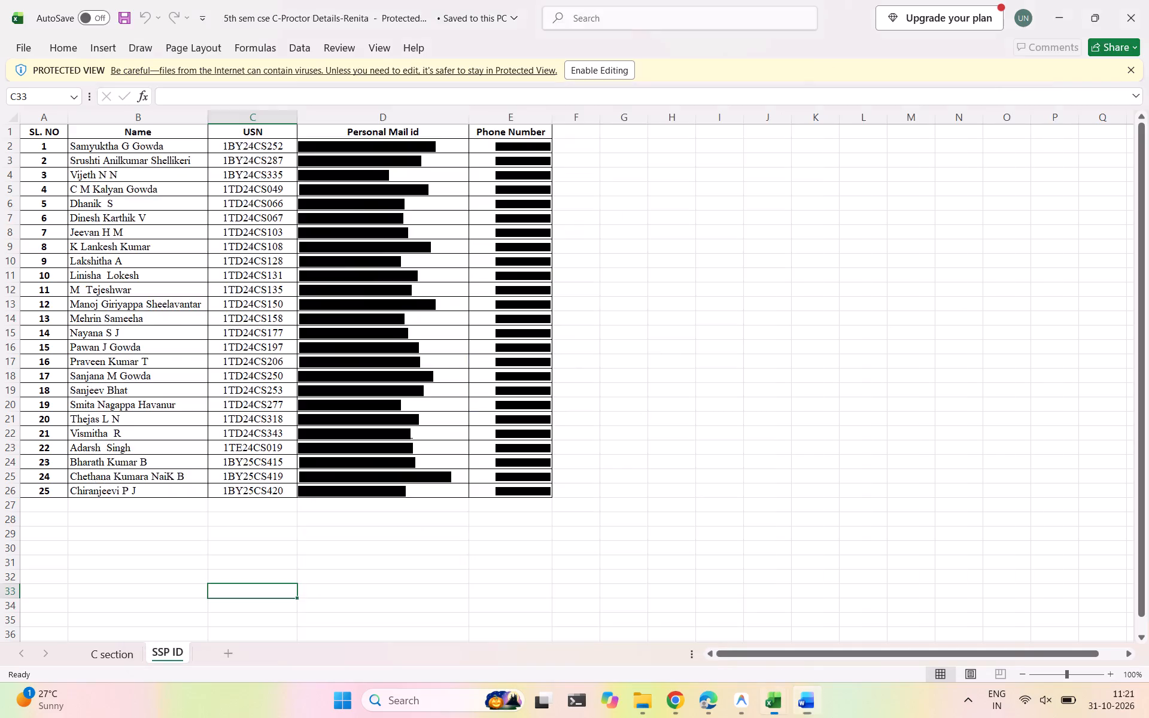
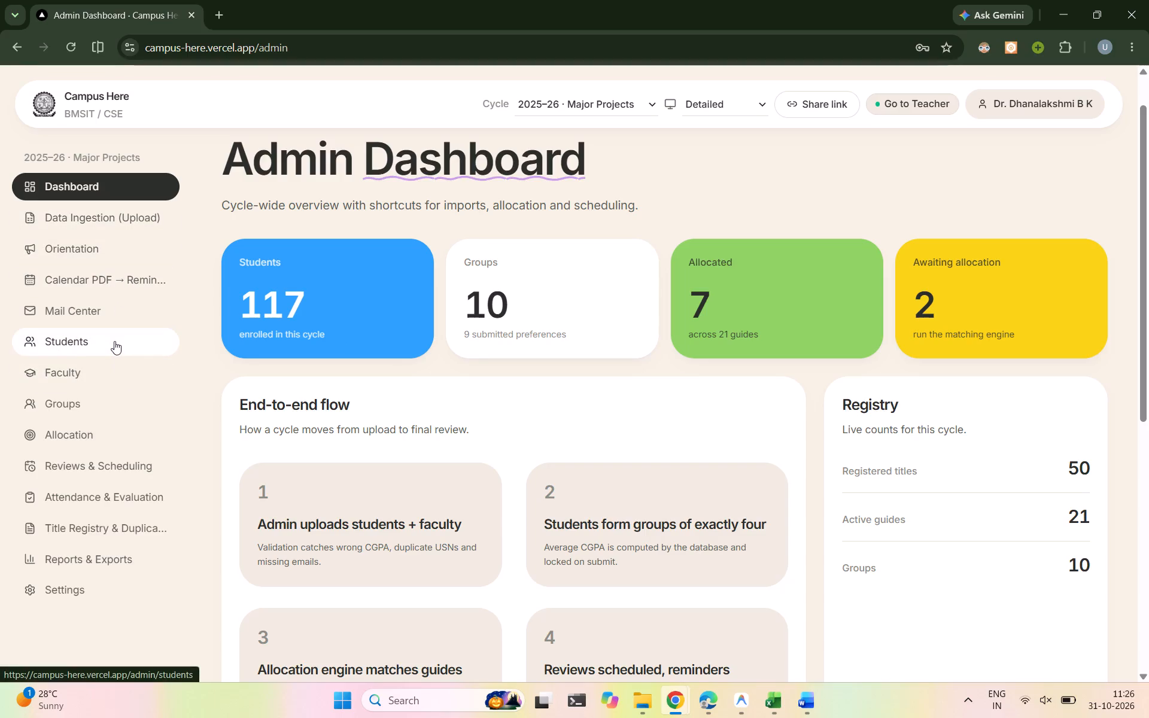
In the Campus Here admin site in Chrome, look through the Students list for the 2025–26 Major Projects cycle.
scroll(499, 516, down, 1)
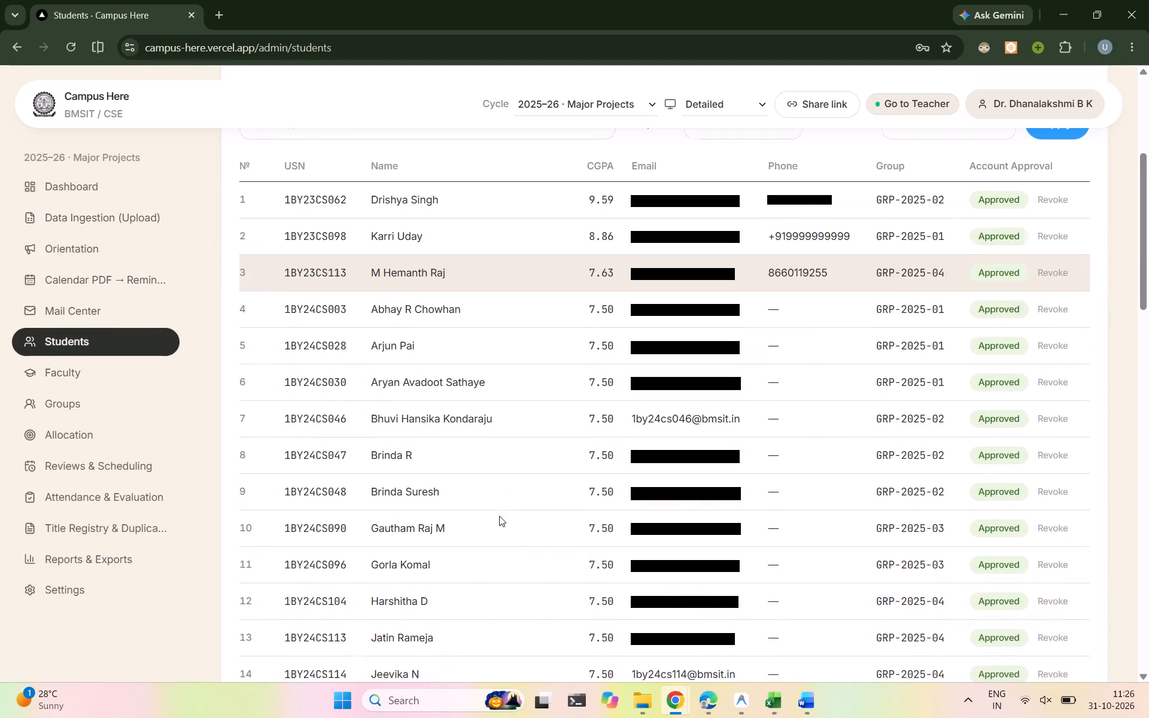
scroll(499, 516, down, 1)
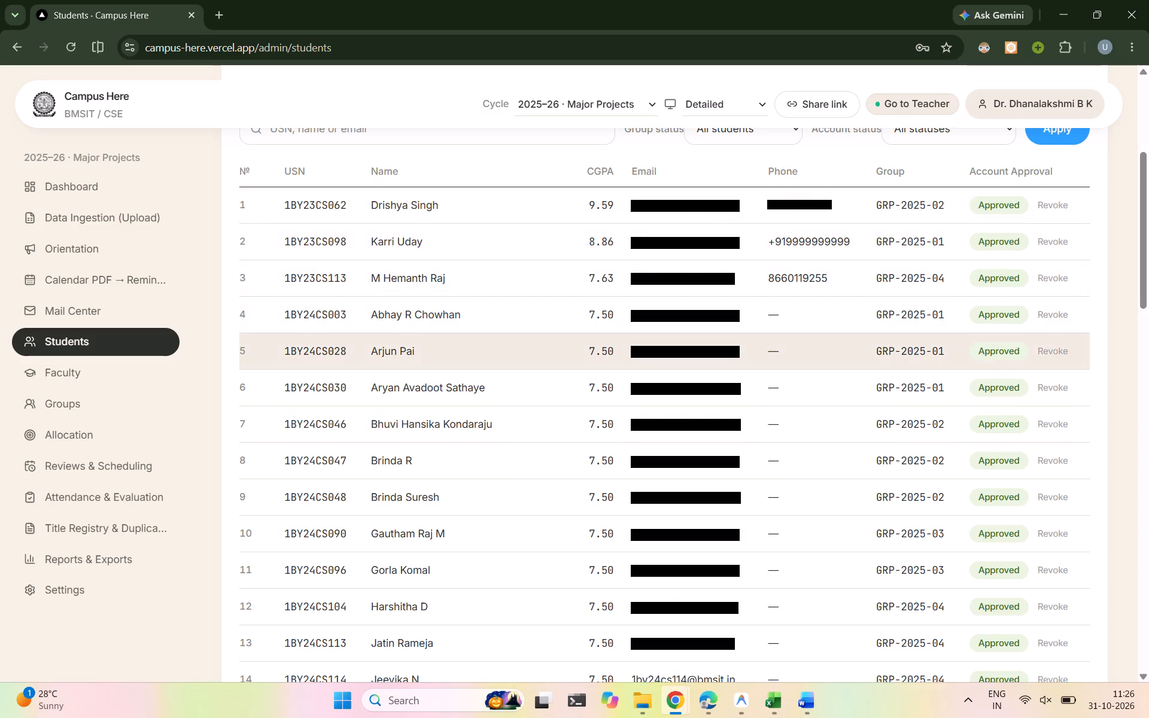
Look through the Campus Here admin pages in Chrome, from the student roster and Settings to the All groups list.
scroll(899, 293, up, 1)
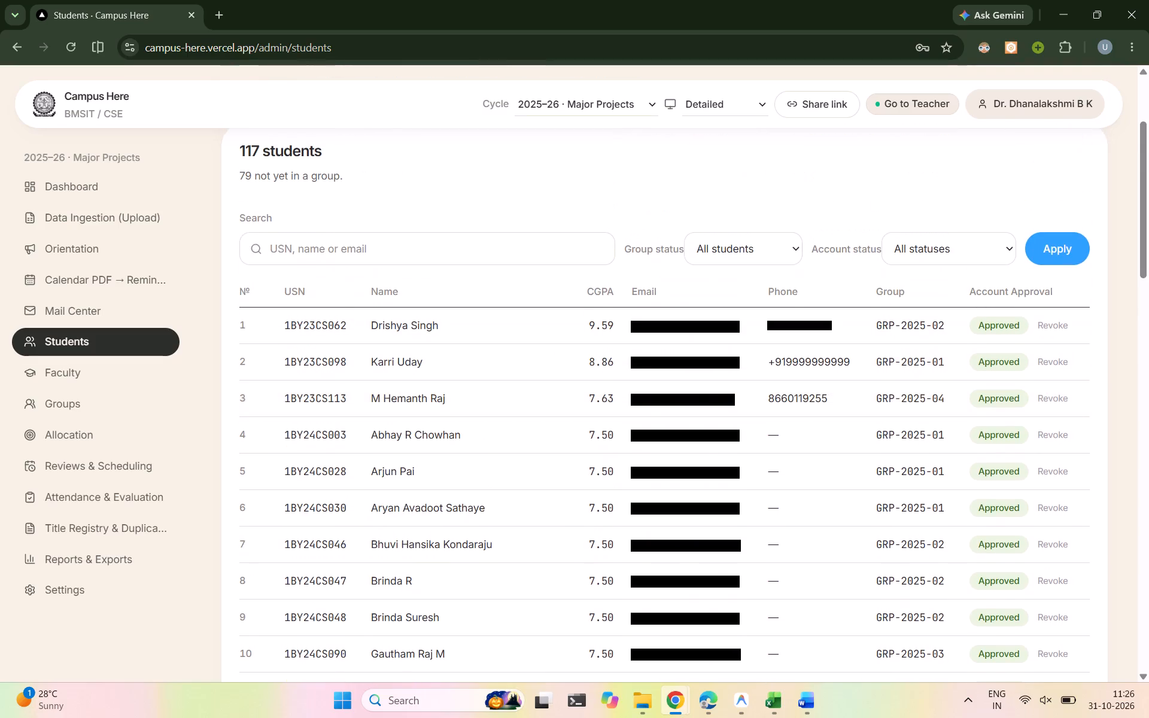
scroll(899, 293, up, 3)
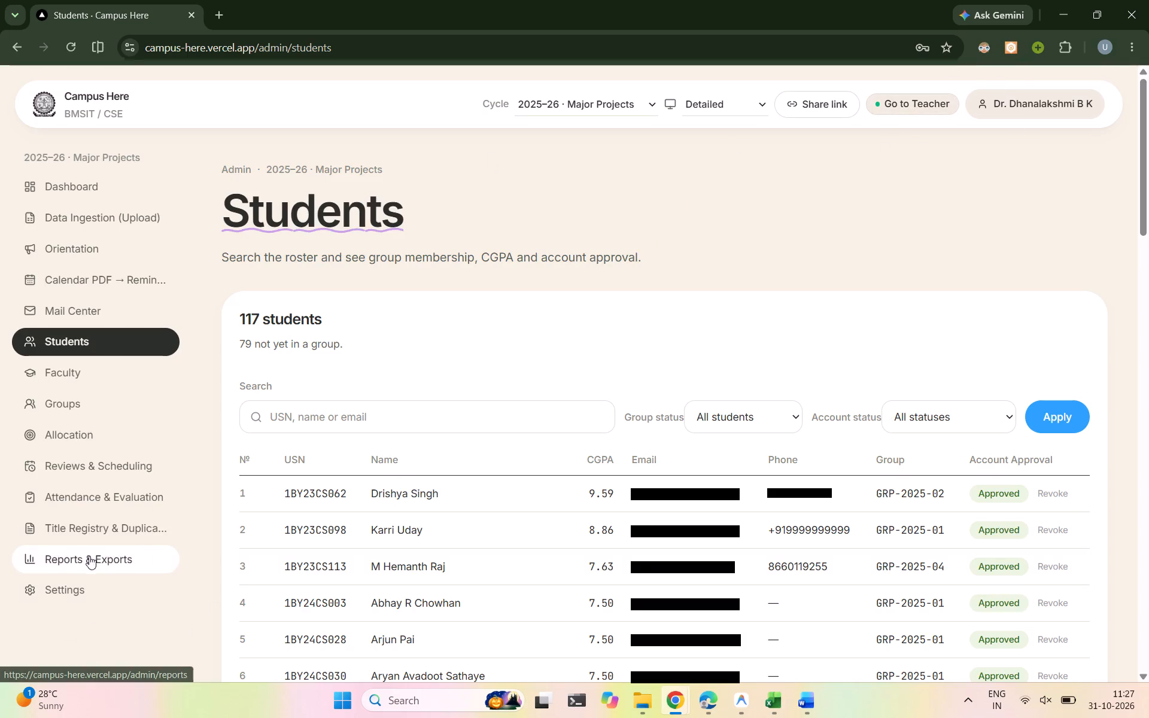
click(101, 584)
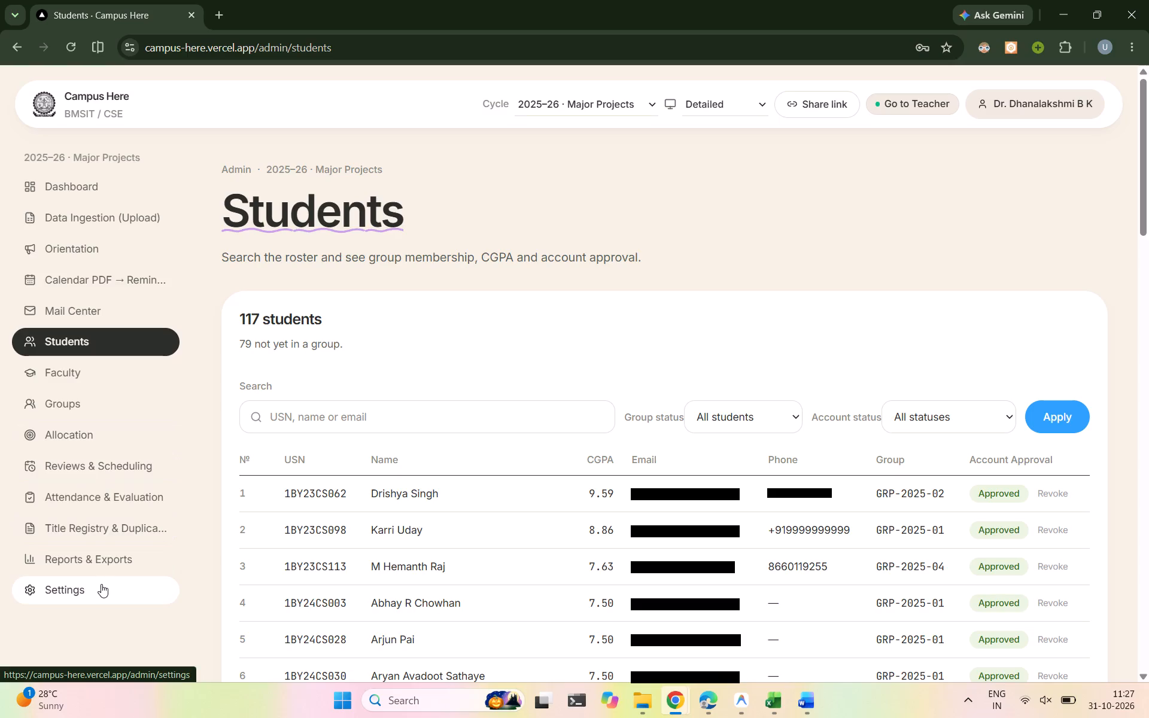
click(51, 393)
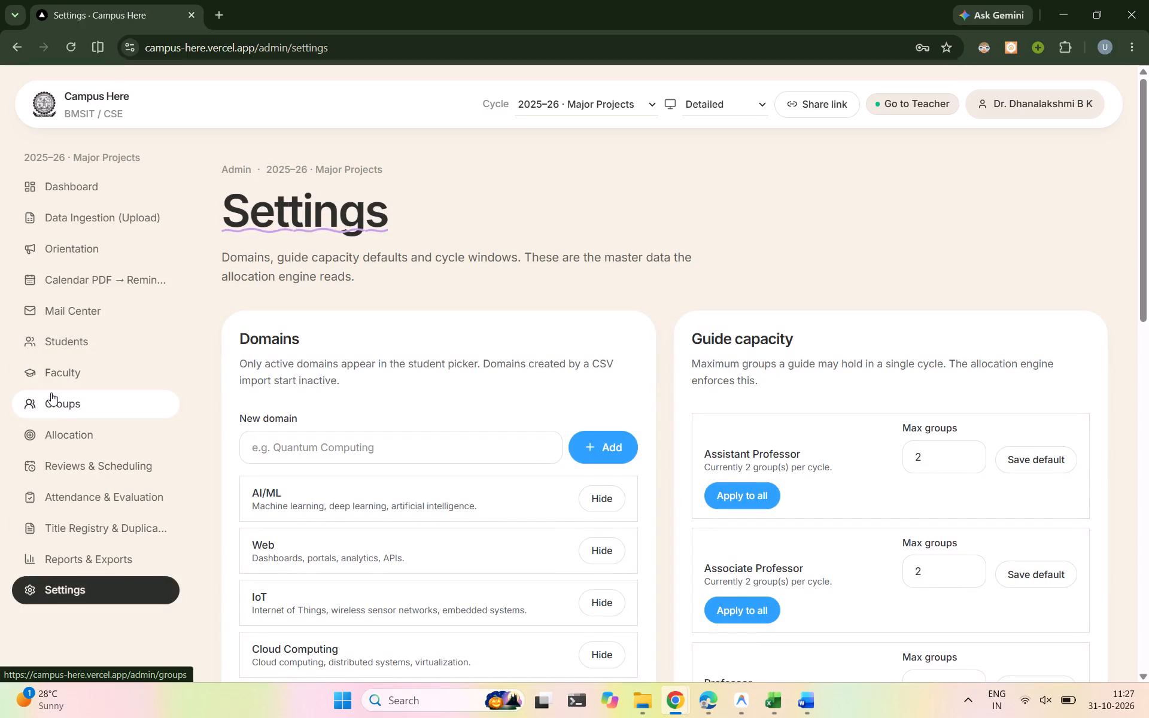
scroll(443, 646, down, 1)
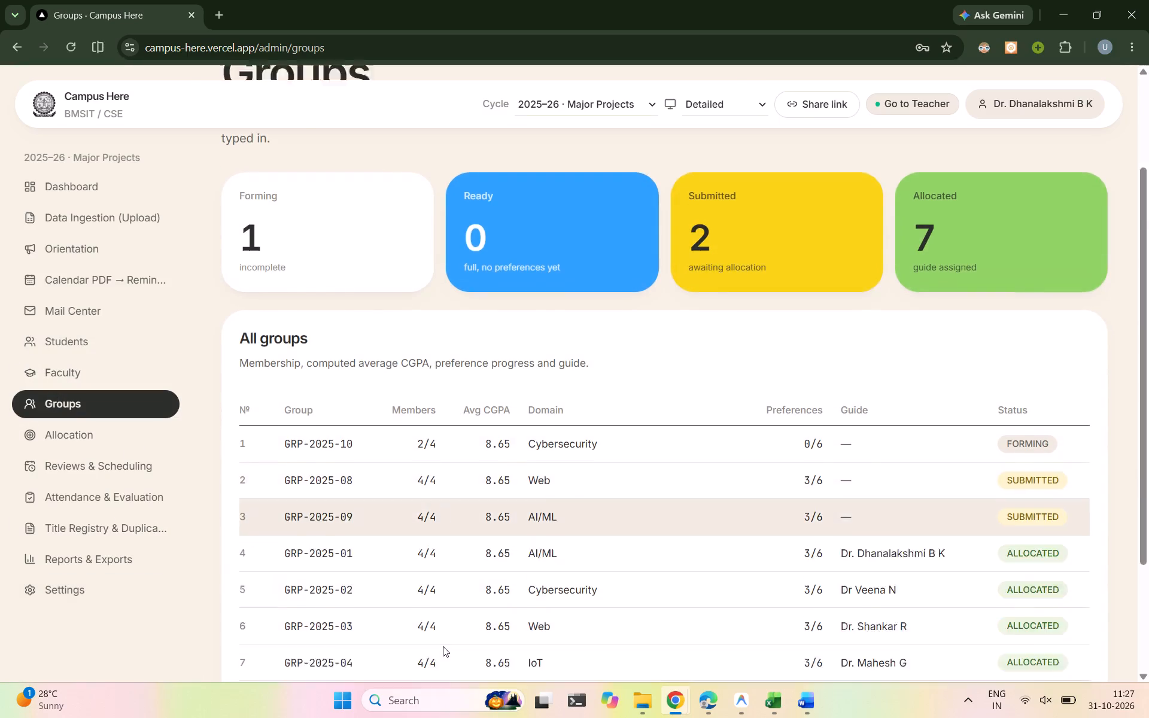
scroll(443, 646, down, 5)
scroll(443, 646, up, 4)
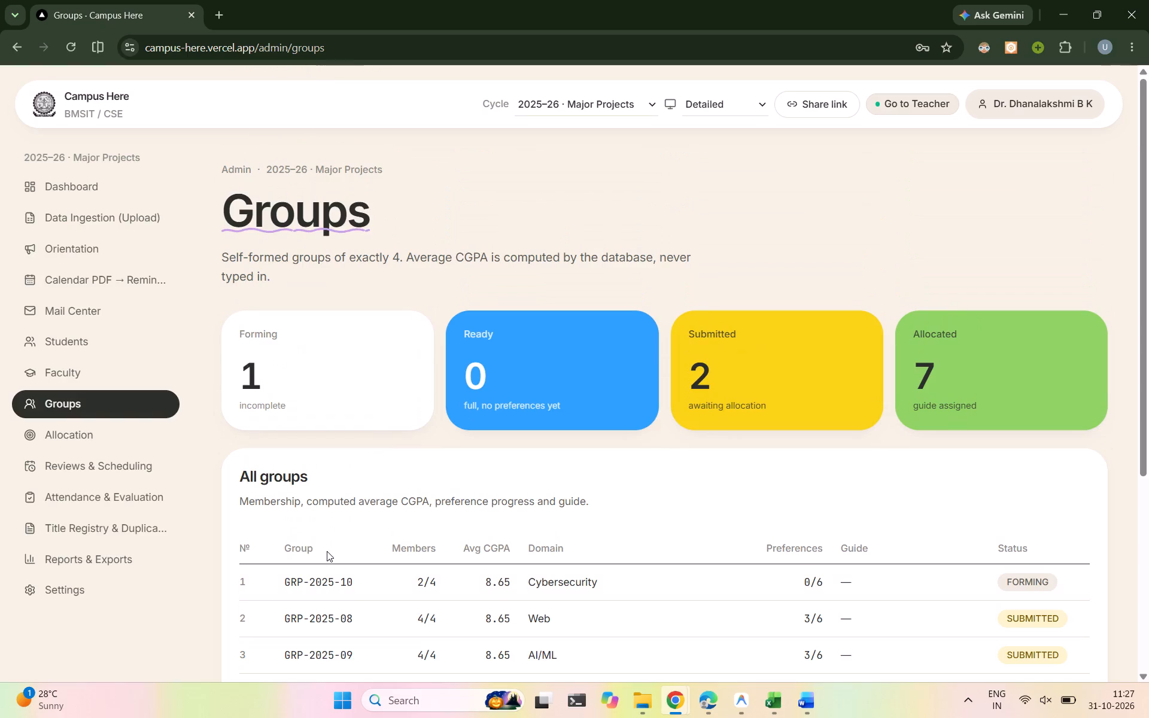
scroll(327, 551, down, 2)
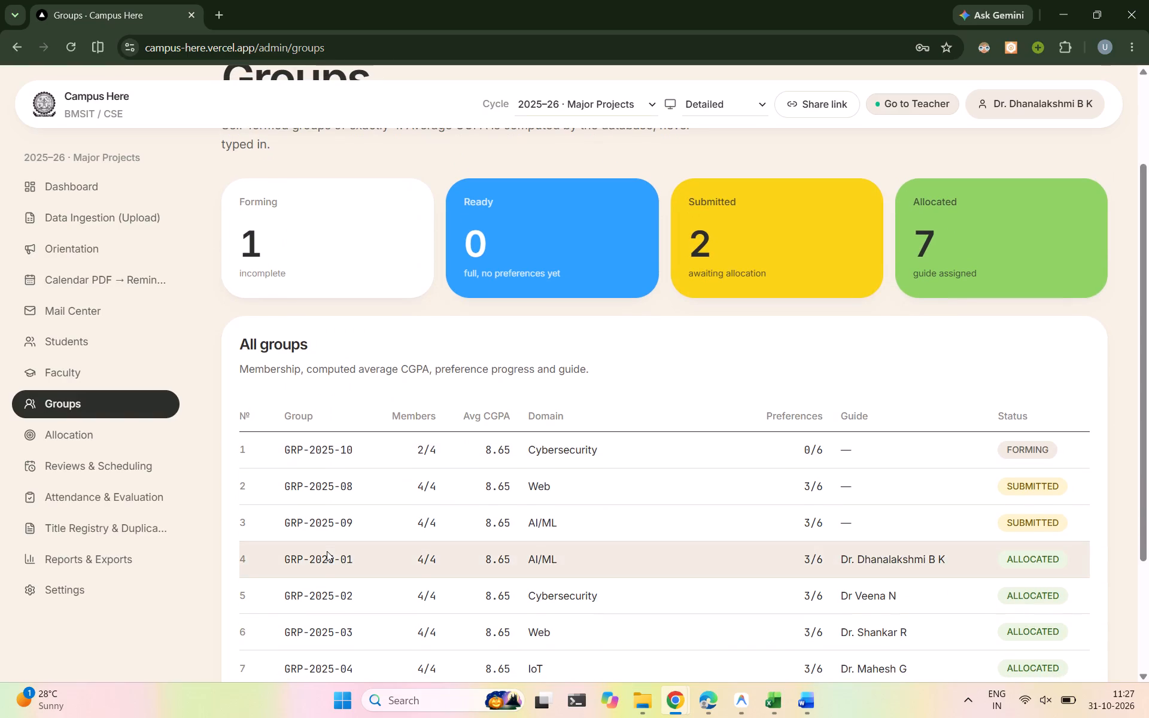
Open the signed-in administrator's account options on the Groups page.
click(999, 89)
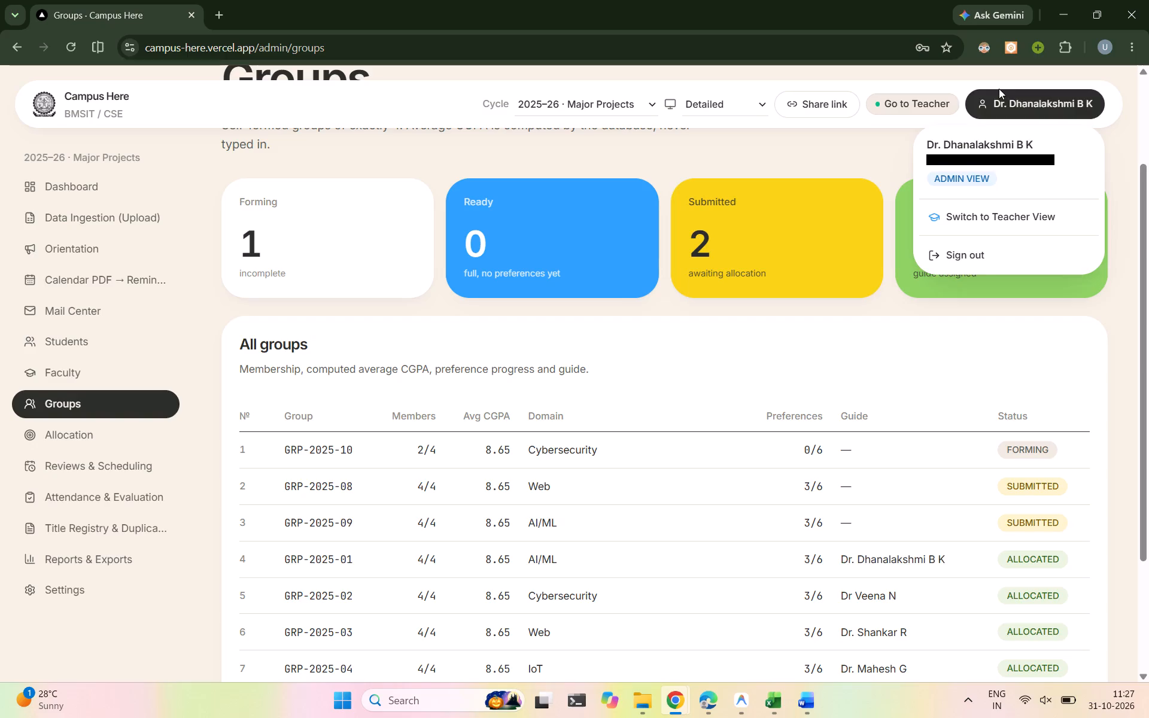
click(957, 277)
click(1056, 112)
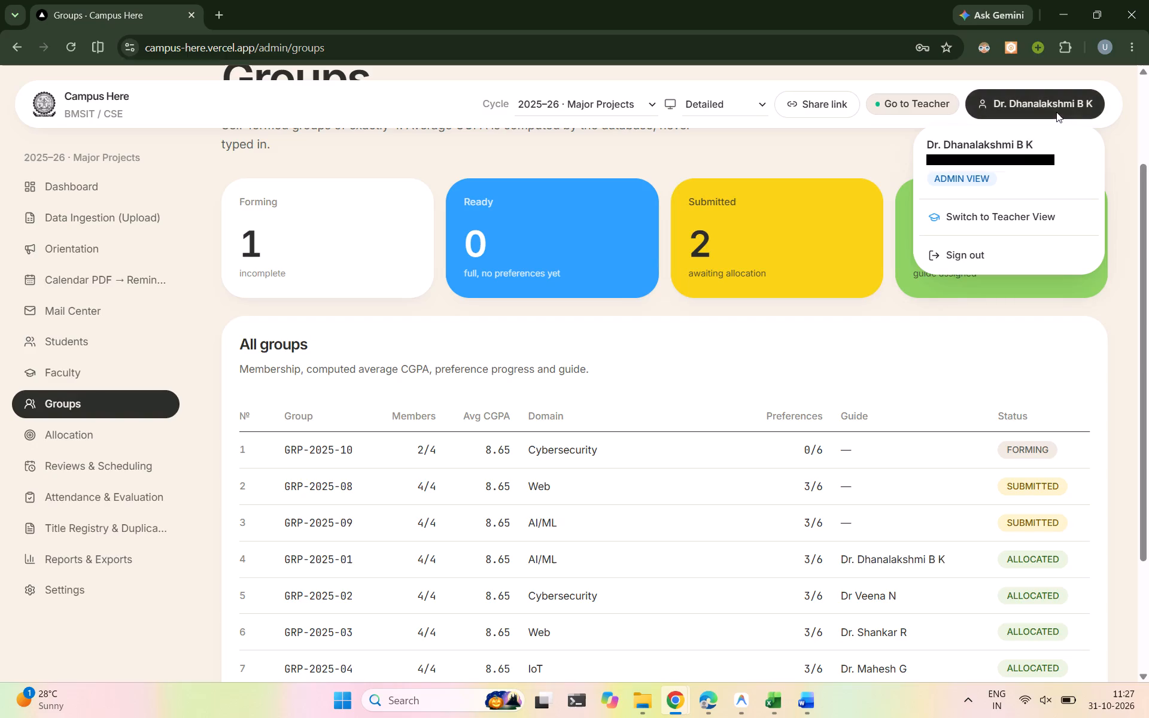
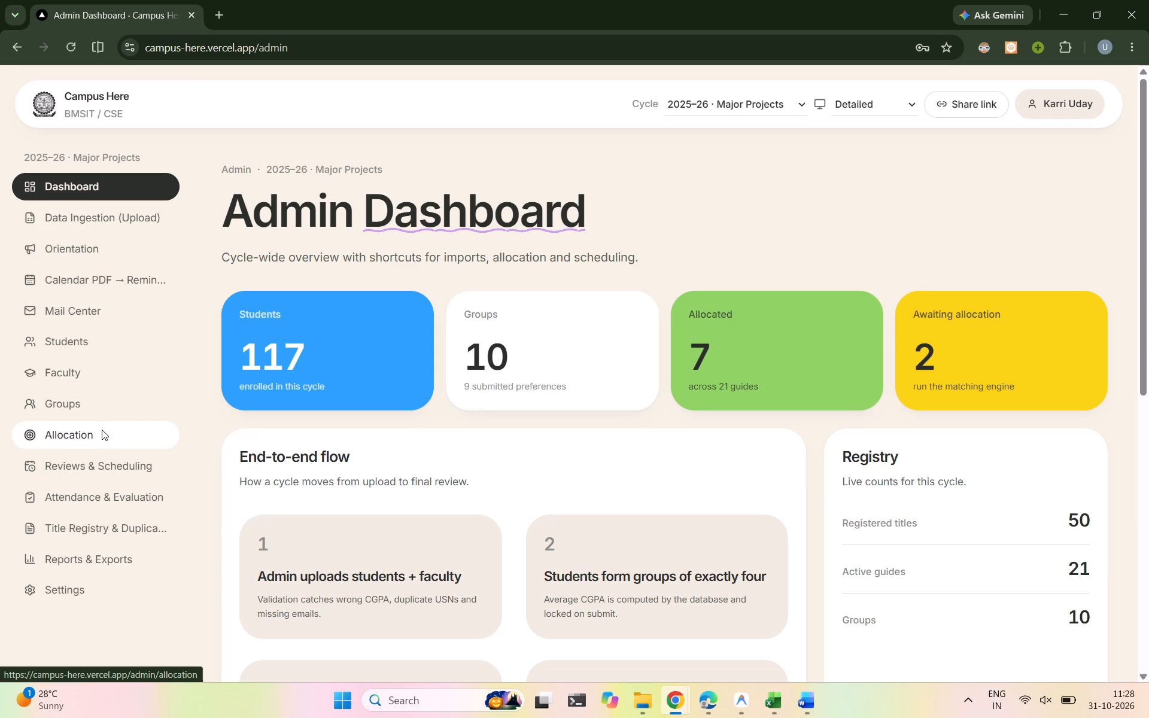
Open the Allocation page and look through its allocation control, unallocated queue and run history.
double_click(95, 417)
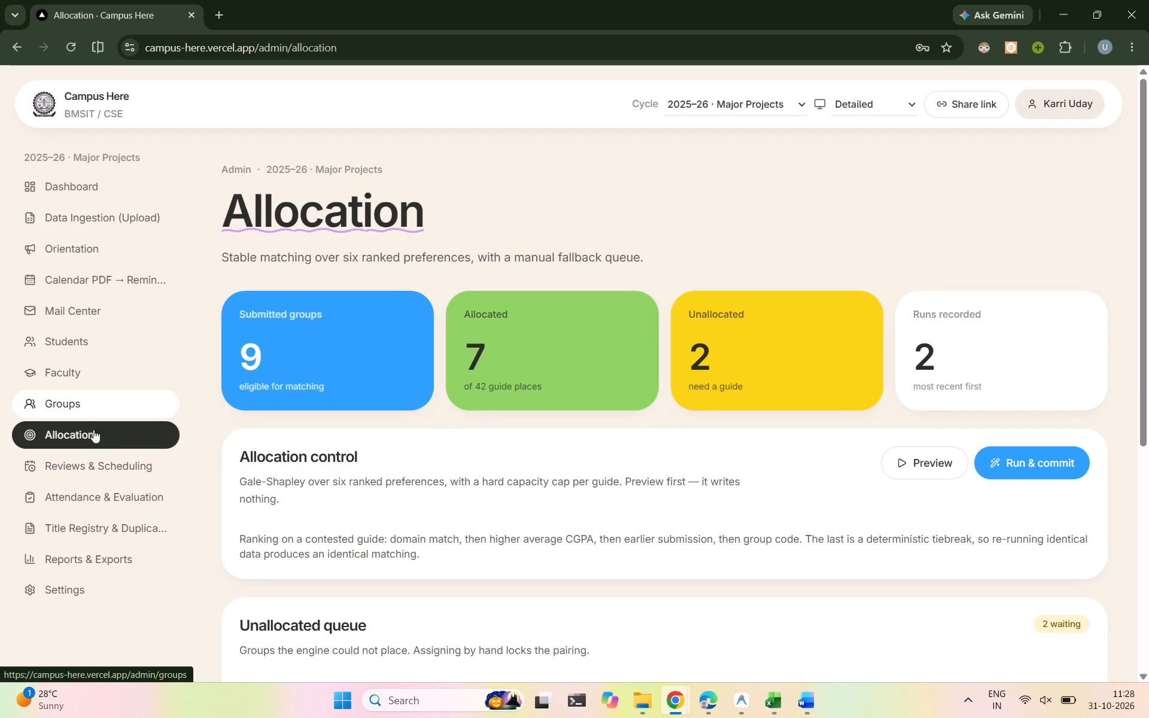
click(80, 431)
scroll(323, 442, down, 3)
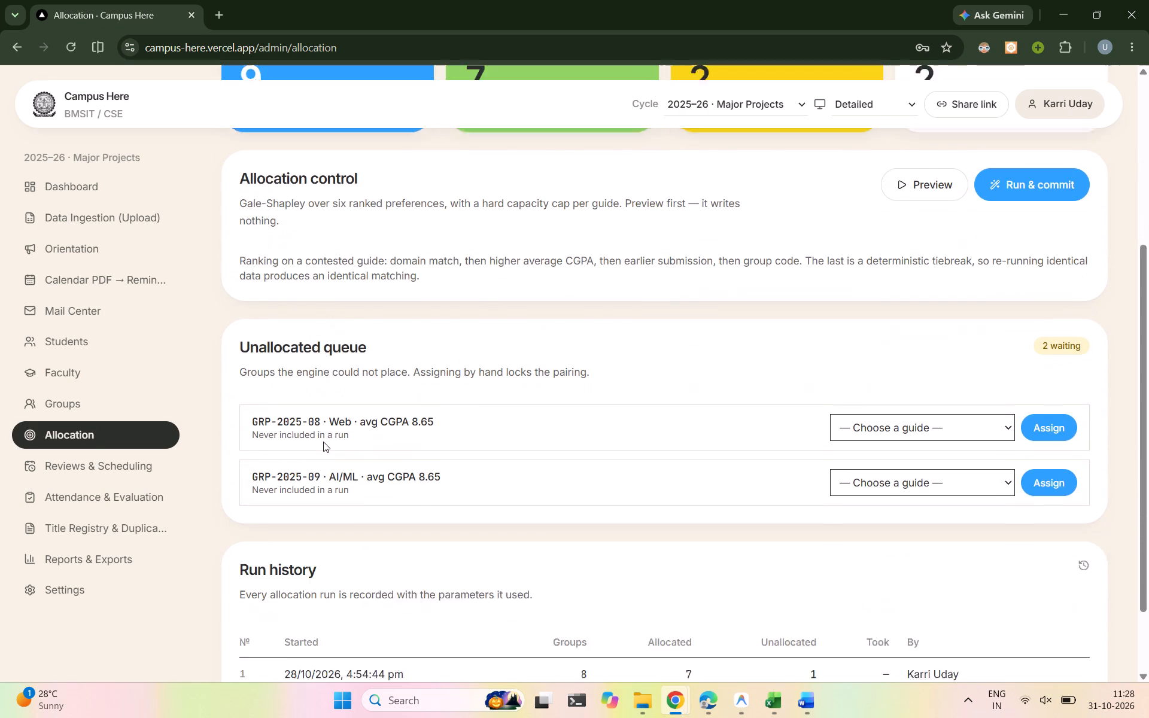
scroll(323, 442, down, 1)
scroll(510, 384, down, 3)
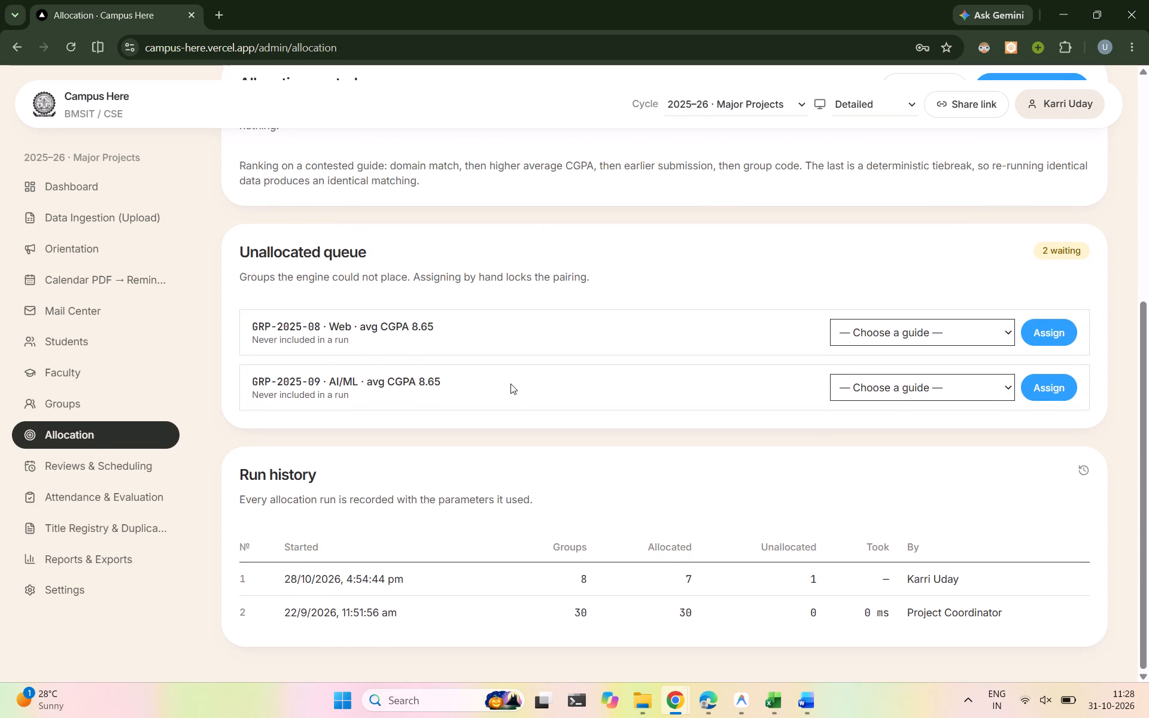
scroll(510, 384, down, 1)
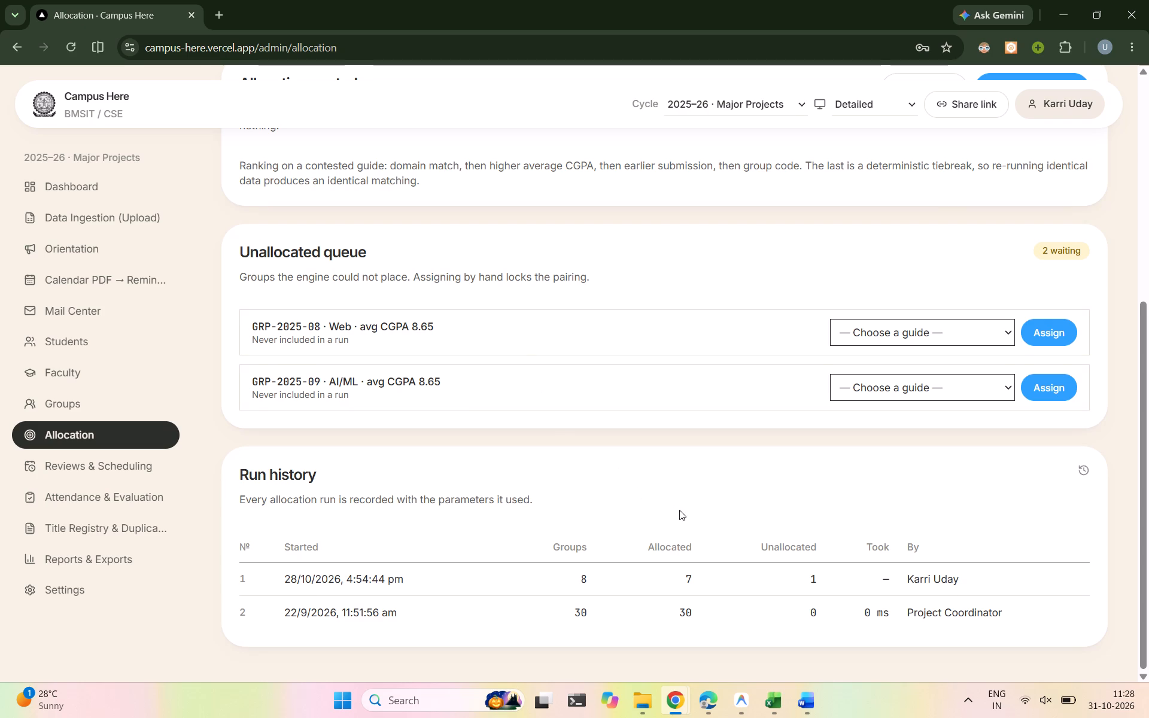
Assign Mrs. Arpitha by hand as the guide for group GRP-2025-08 in the unallocated queue.
scroll(679, 510, up, 1)
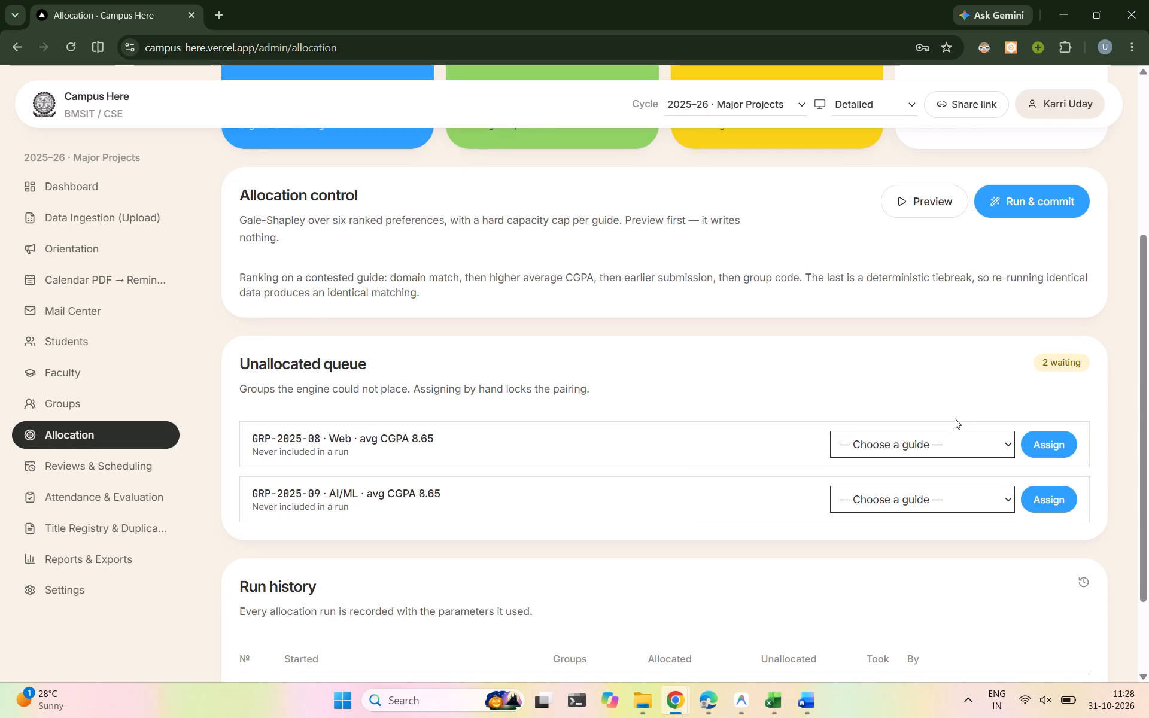
click(962, 443)
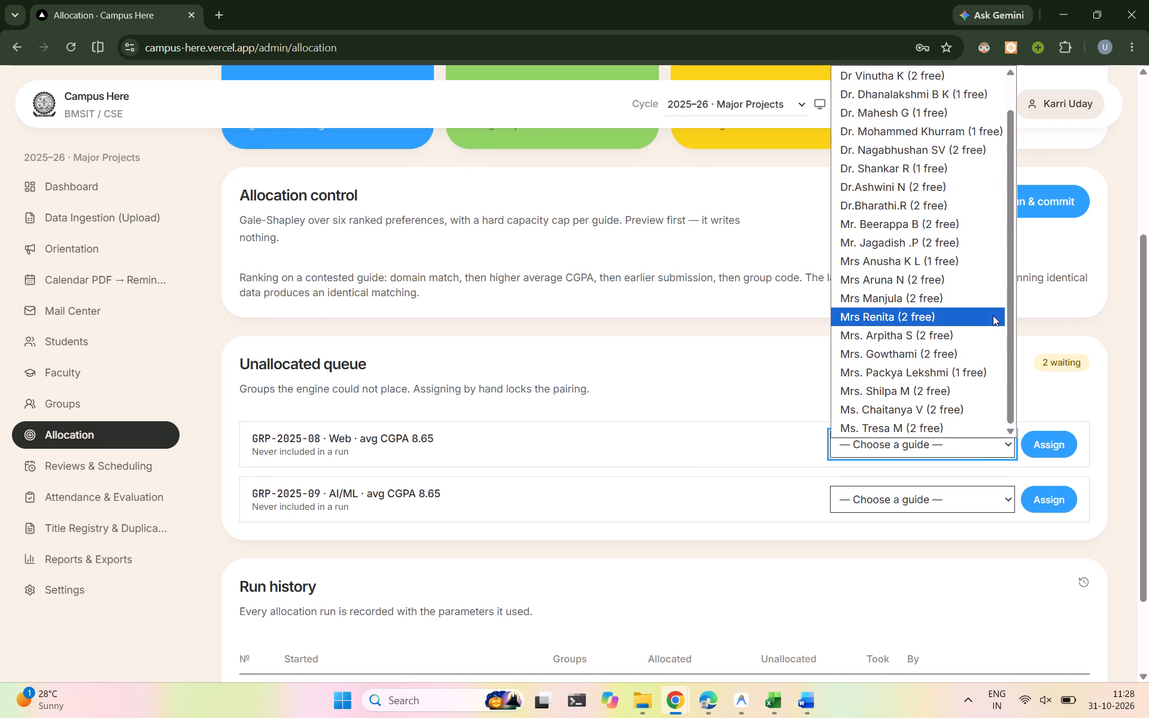
click(1061, 334)
click(966, 439)
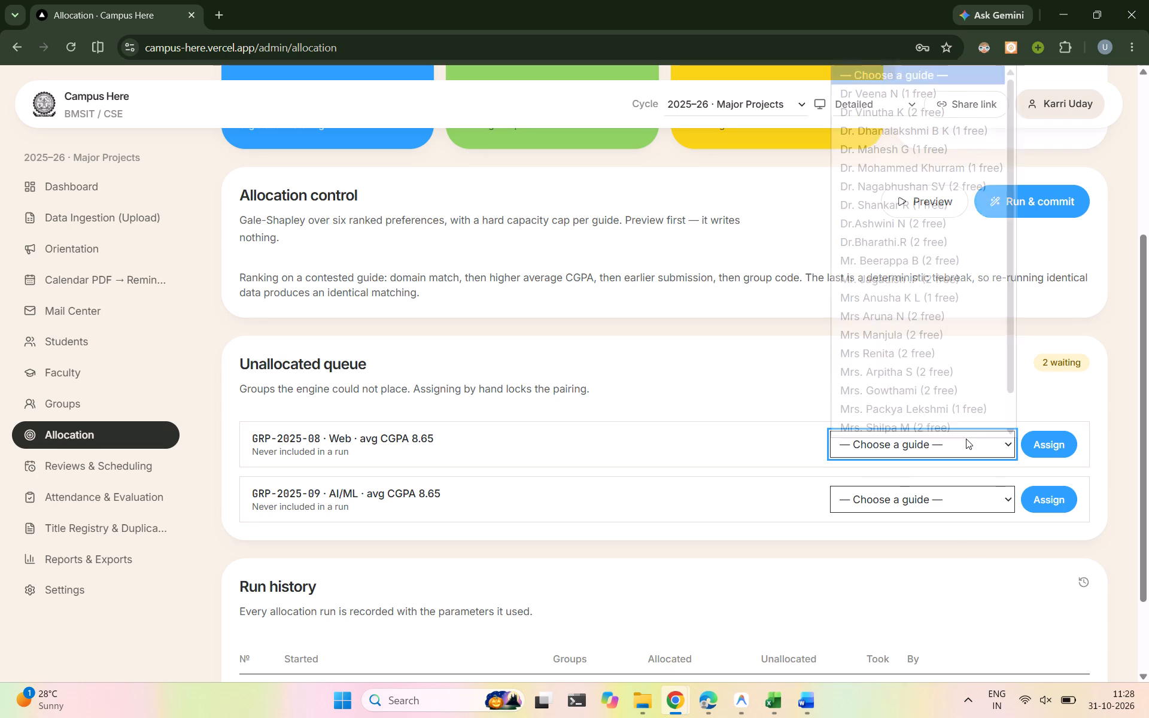
click(871, 367)
click(1034, 447)
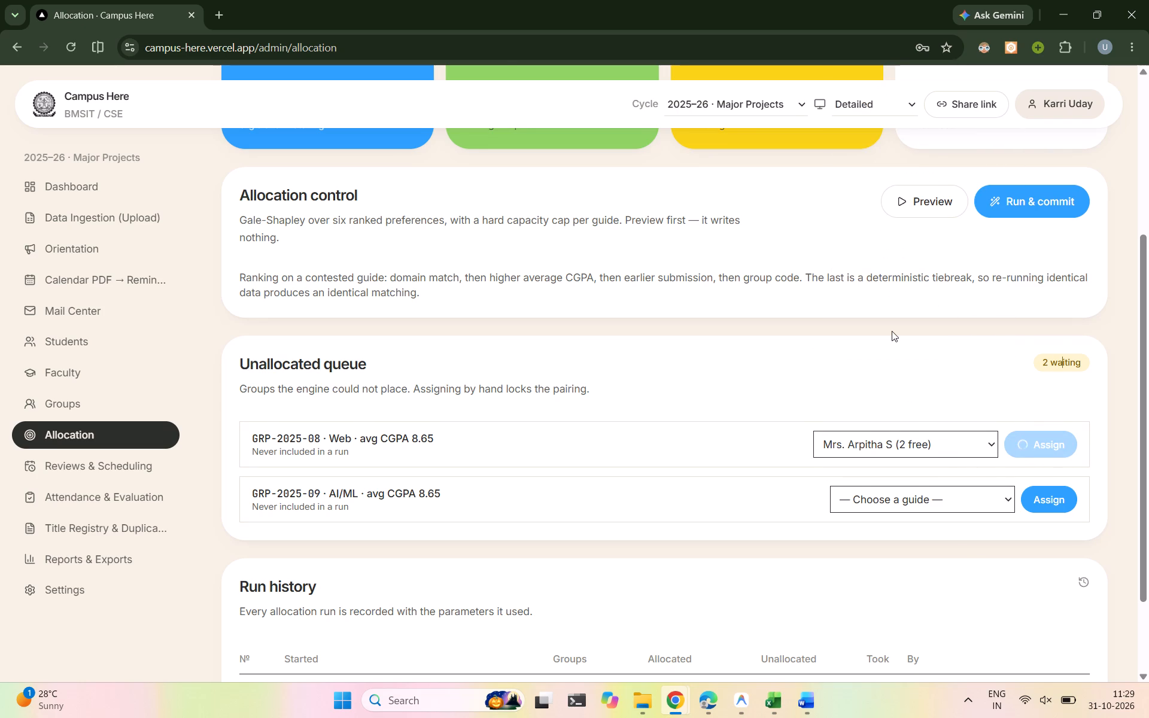
scroll(892, 331, up, 1)
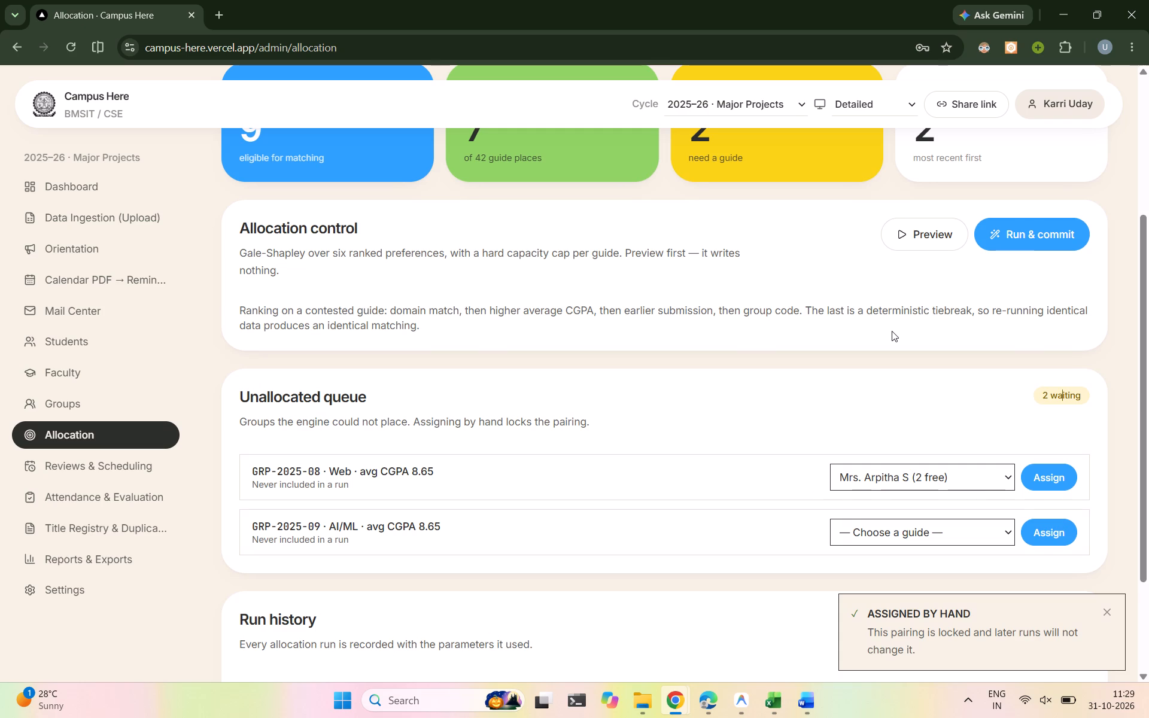
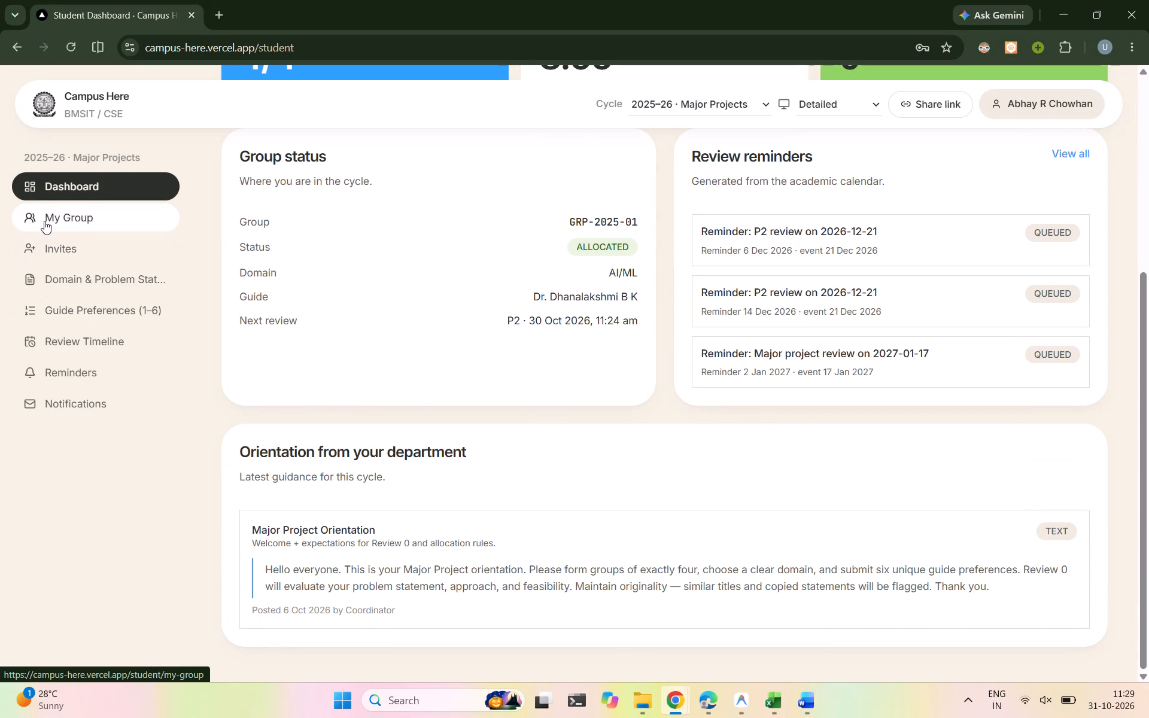
Review the student's My Group page and the Invites page, covering group members, available teammates and incoming invites.
click(44, 221)
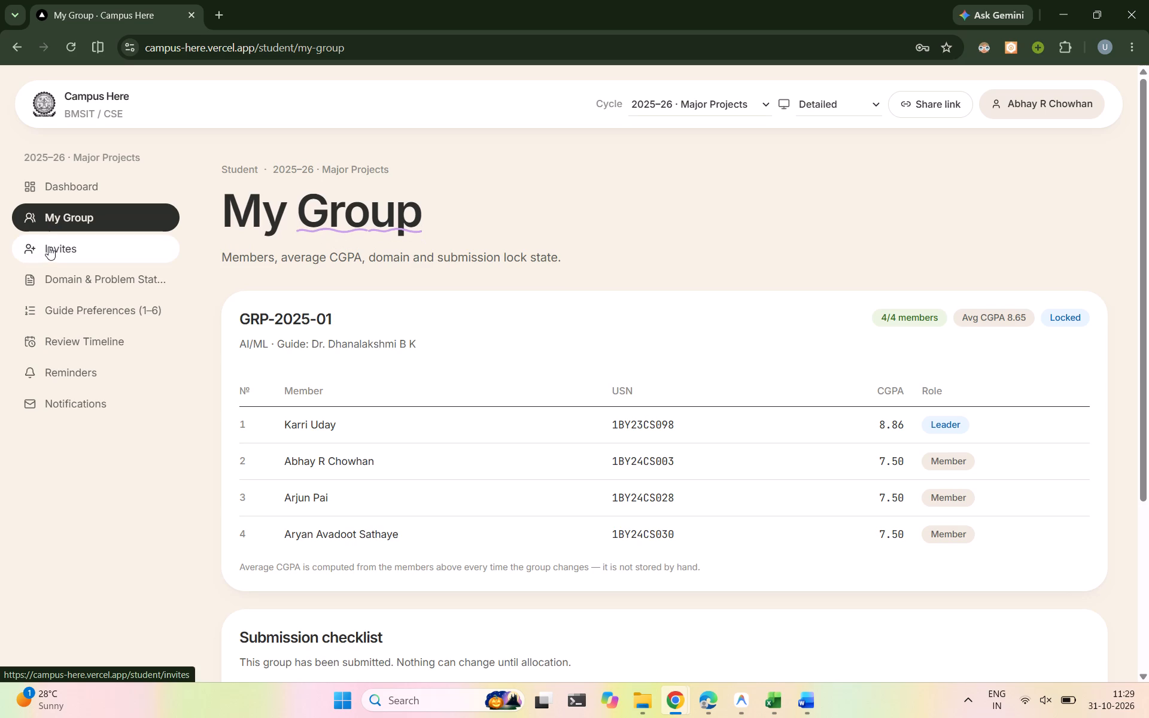
click(48, 248)
right_click(48, 248)
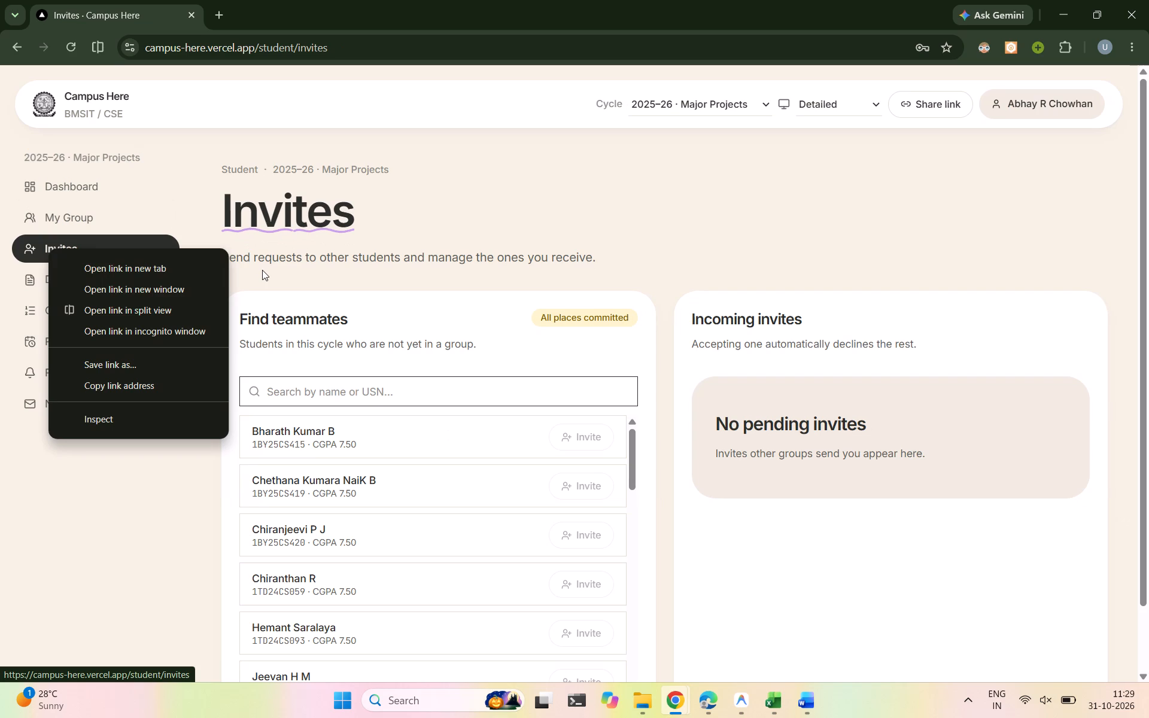
click(400, 288)
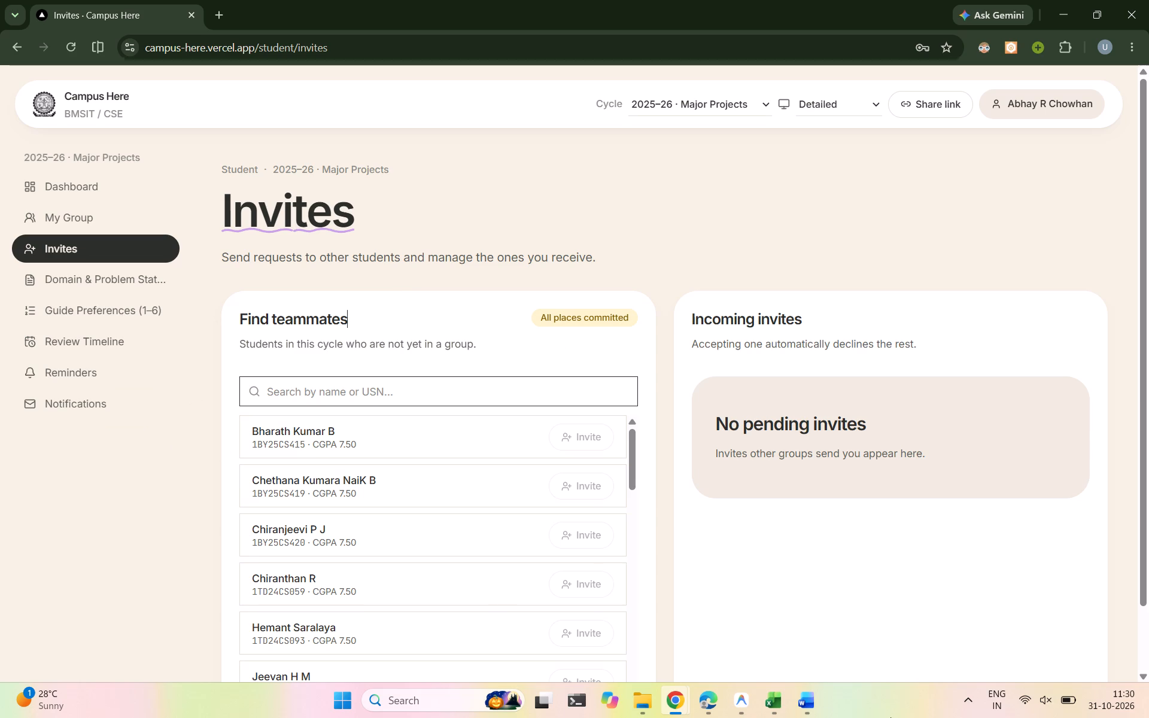
Open the signed-in student's account options.
click(1056, 99)
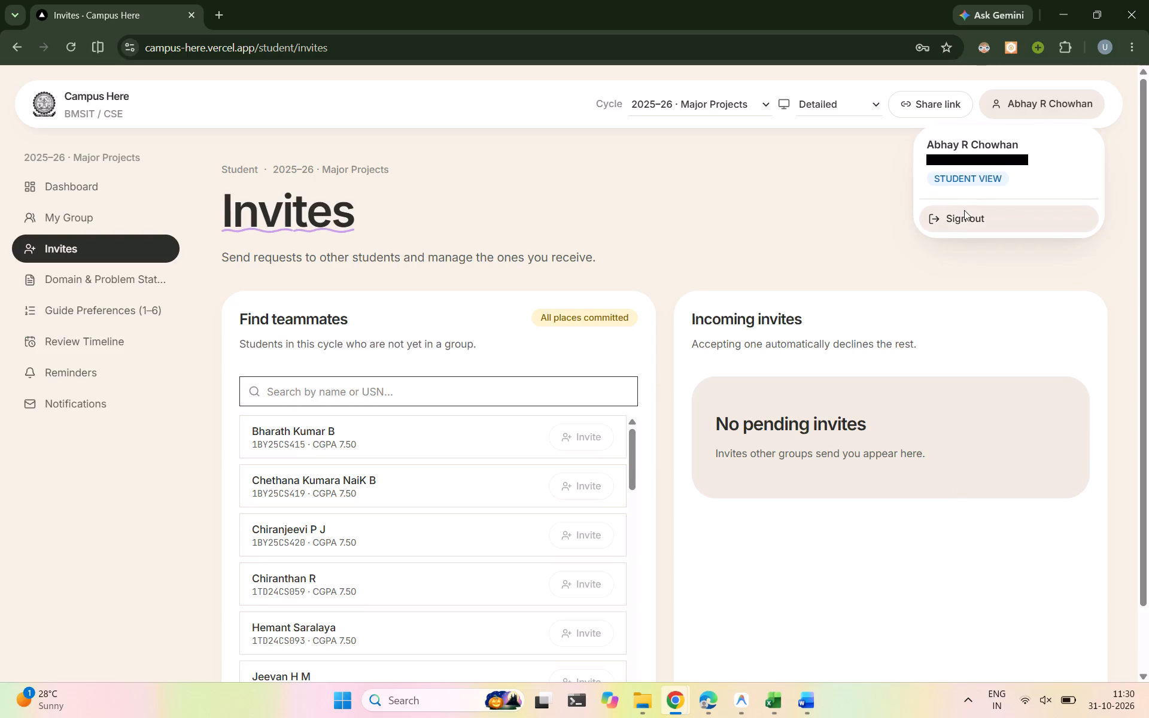
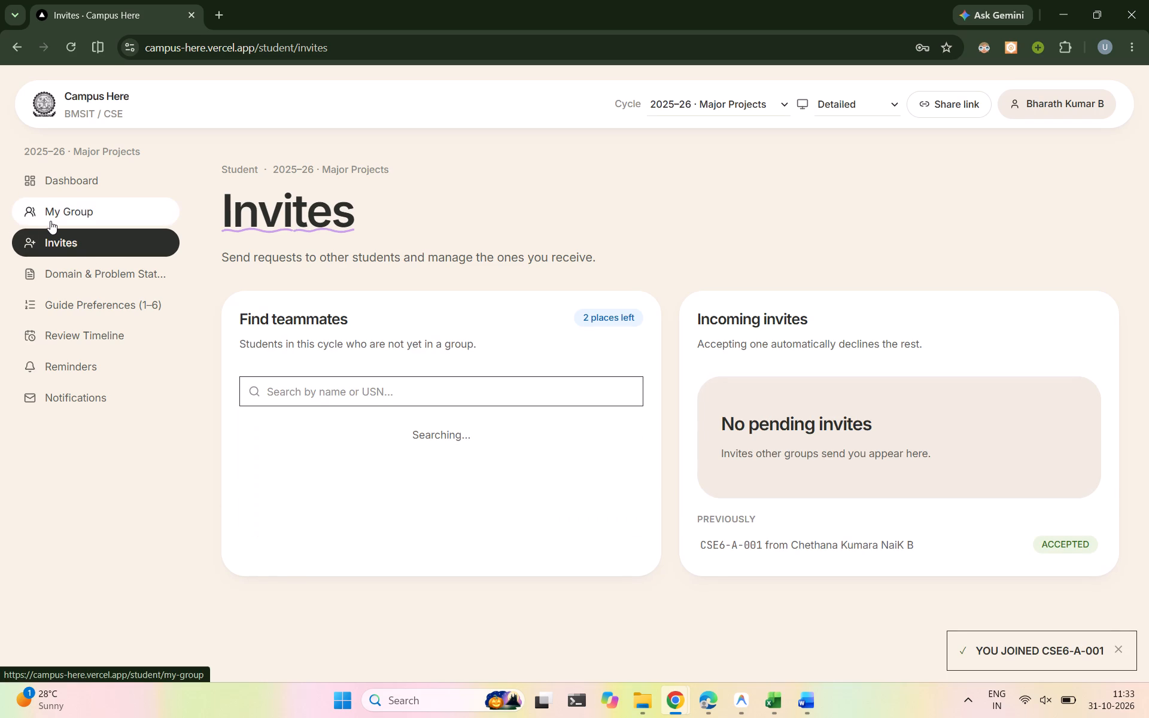
Open the student's My Group page to view the group just joined.
click(50, 221)
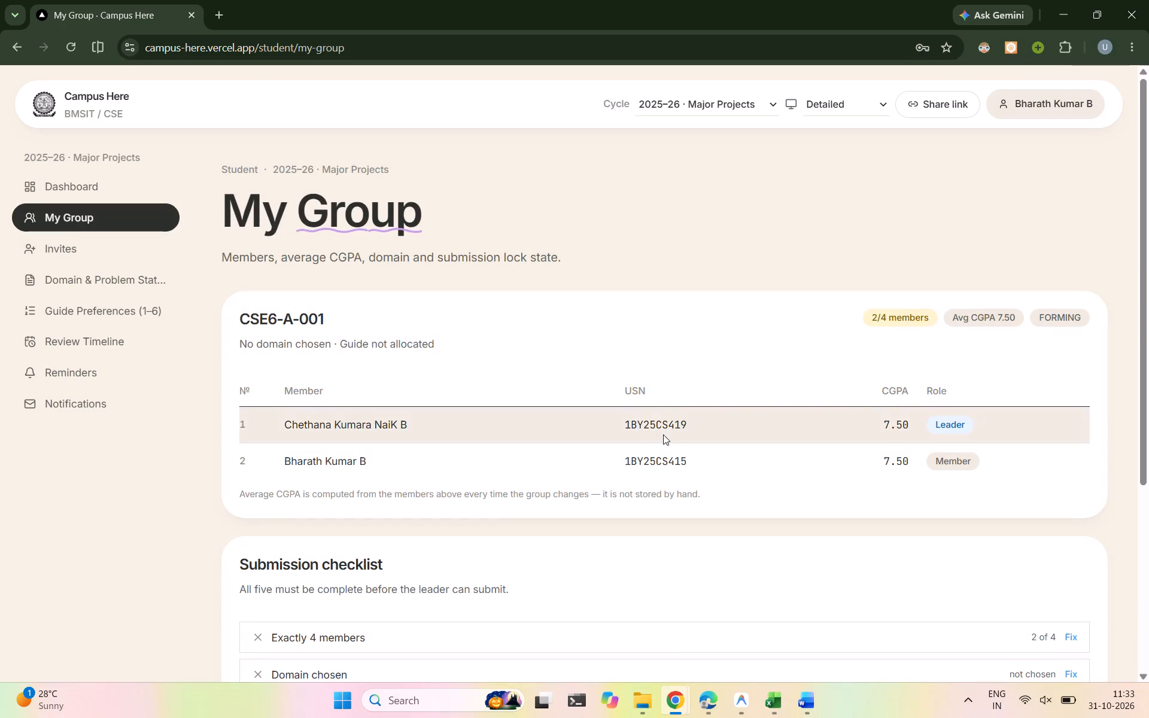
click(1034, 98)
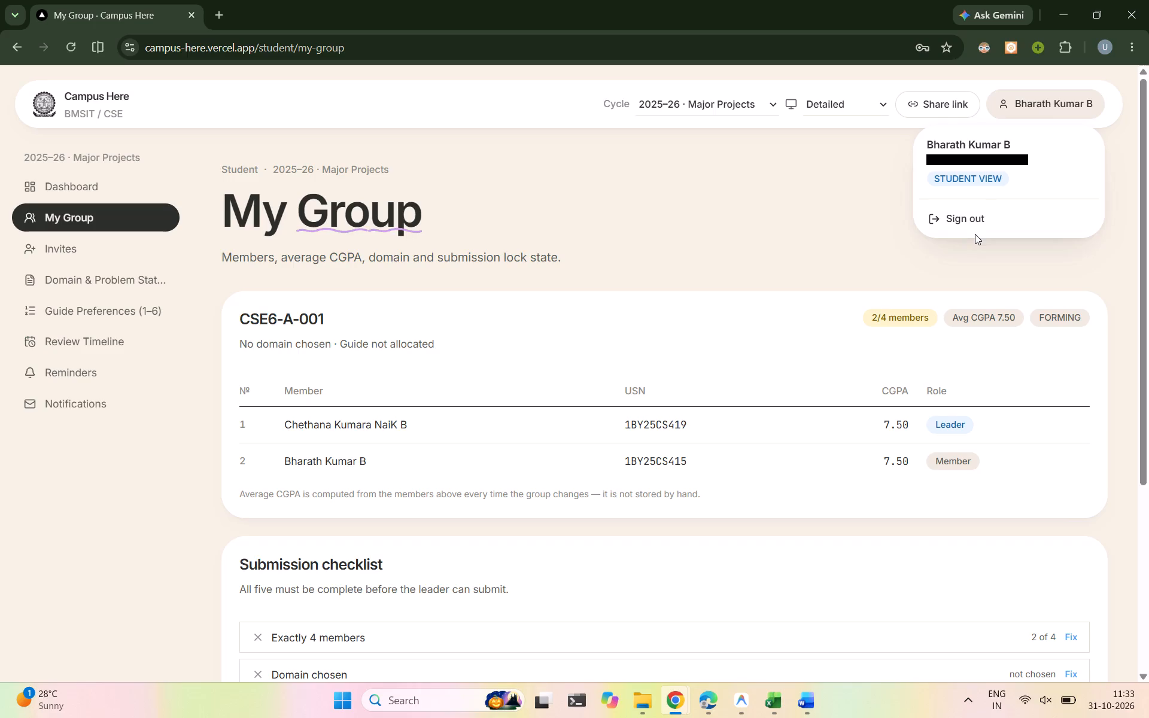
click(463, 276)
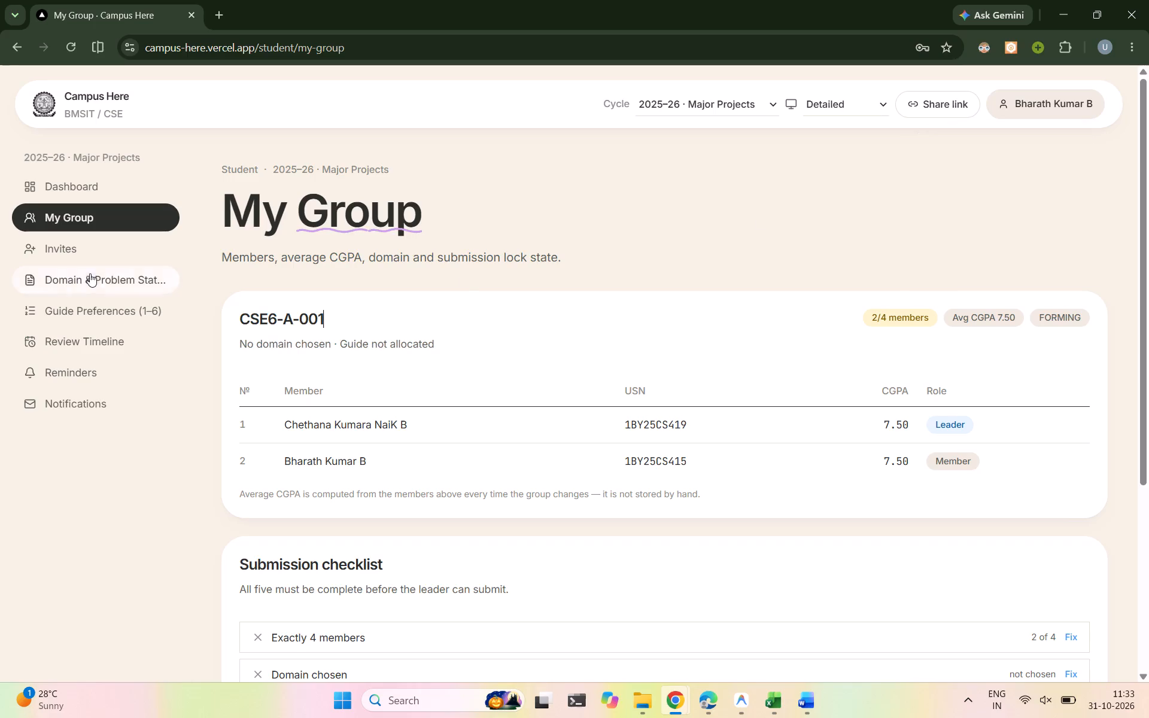
On the Guide Preferences page, rank Mrs Aruna, Dr. Bharathi, Mrs Manjula, Mr. Jagadish and Mrs. Gowthami as preferences 1 to 5, in that order.
click(87, 315)
click(87, 315)
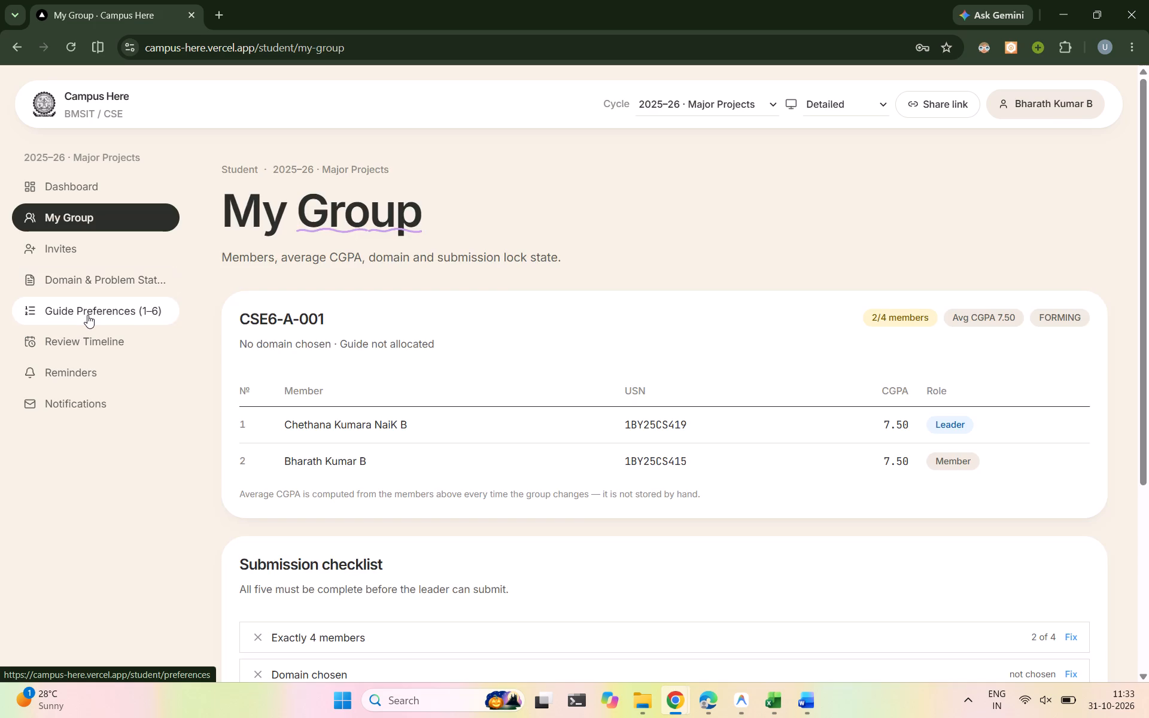
click(314, 415)
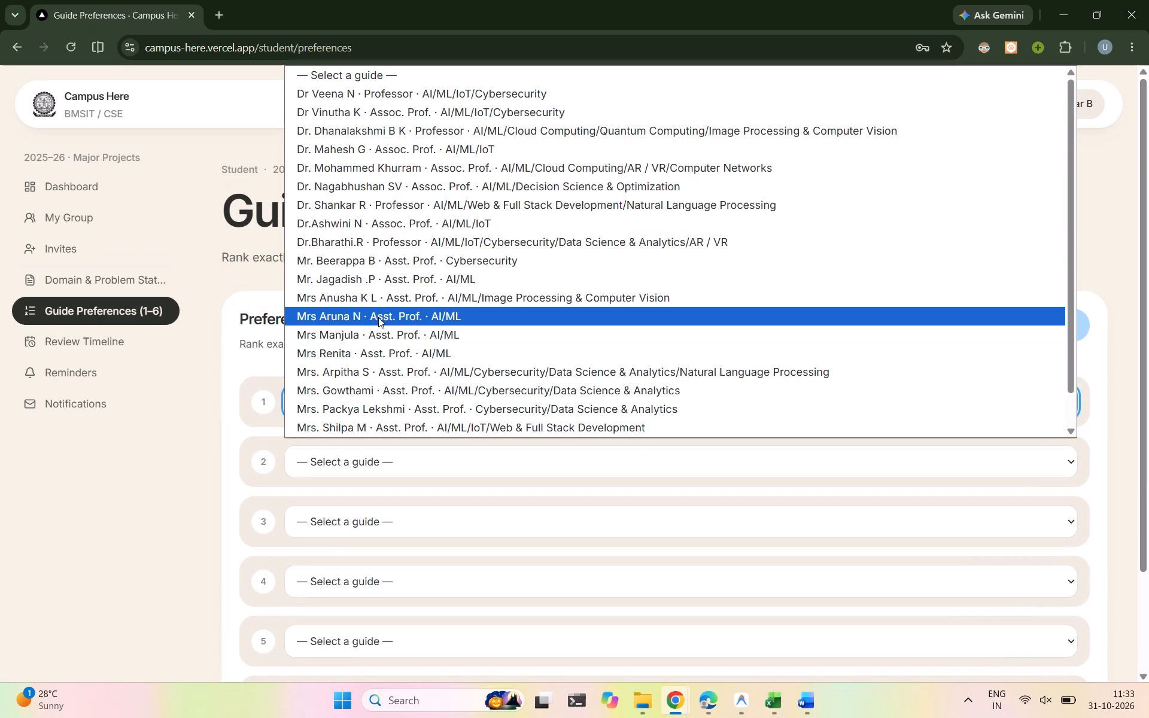
click(378, 317)
click(338, 457)
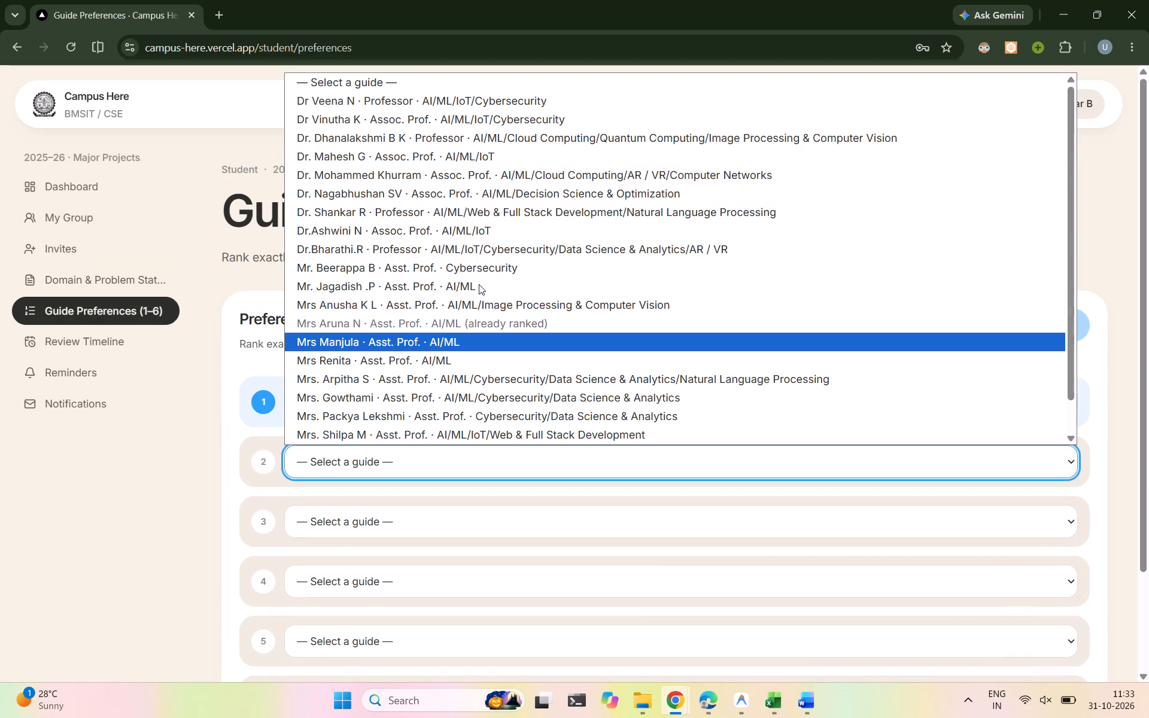
click(497, 250)
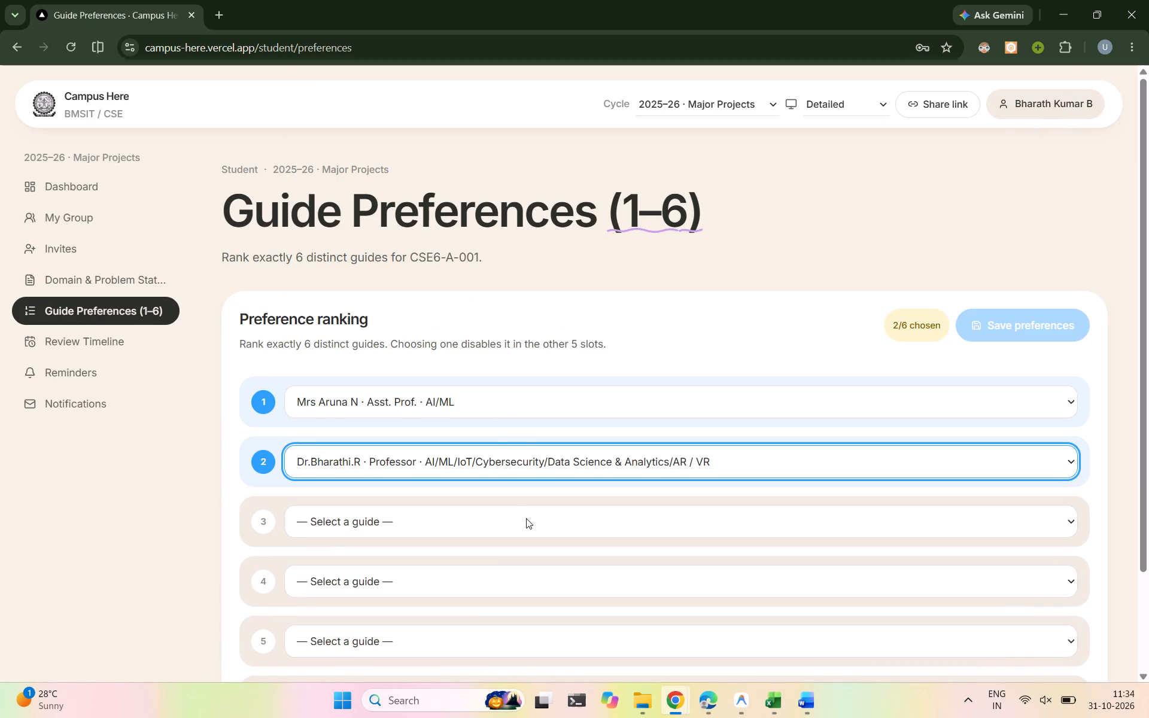
click(528, 523)
click(507, 397)
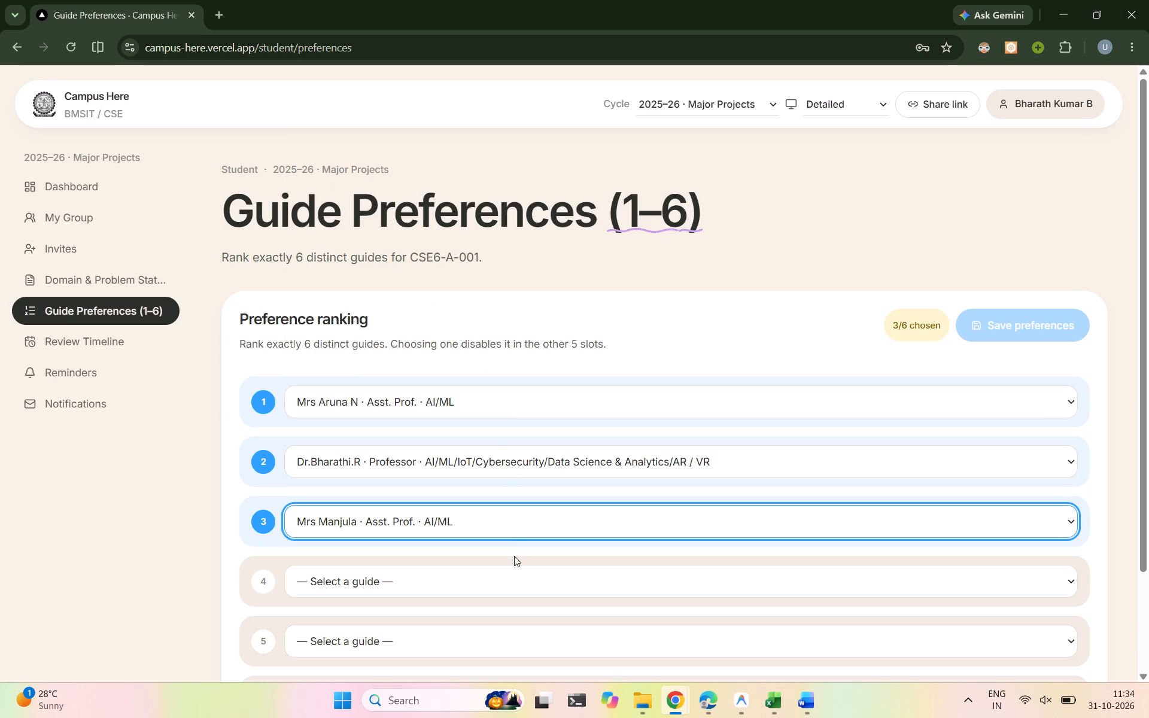
click(527, 582)
click(525, 406)
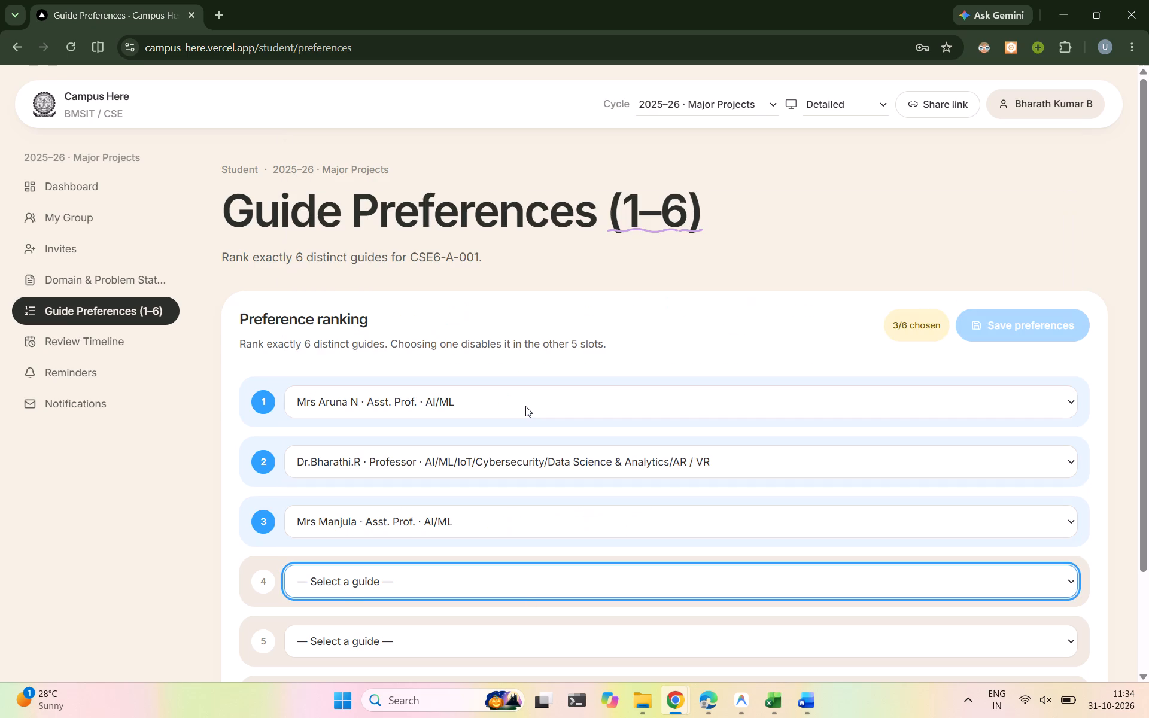
click(515, 640)
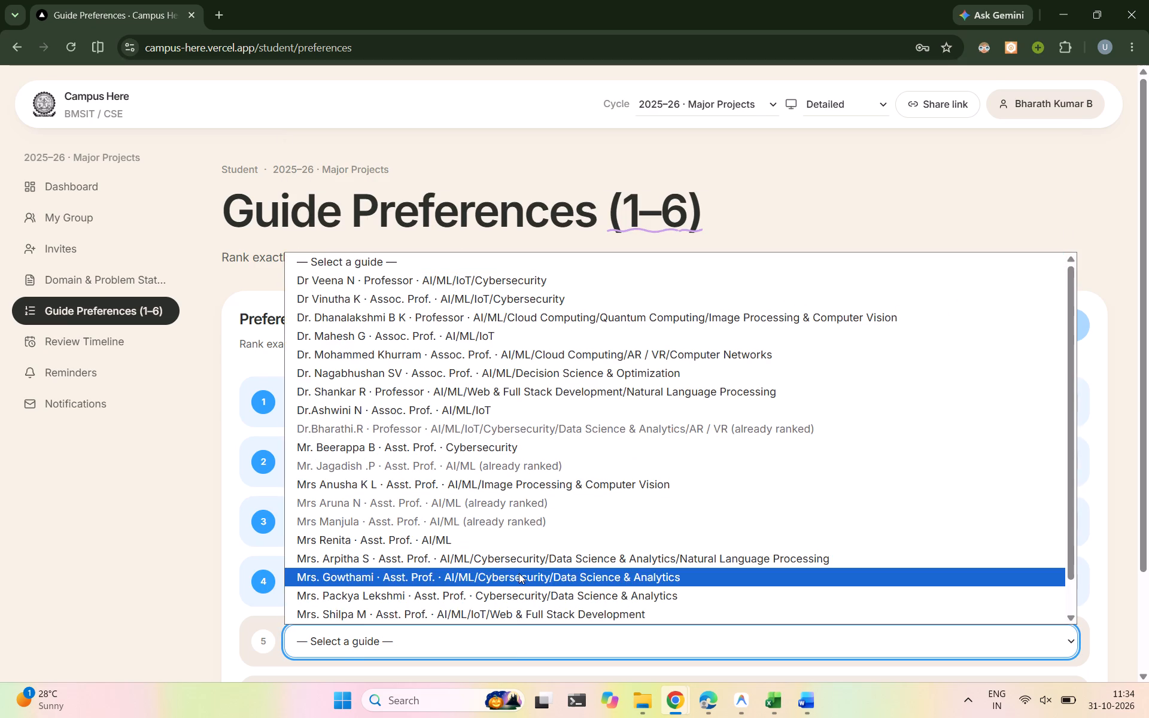
click(519, 573)
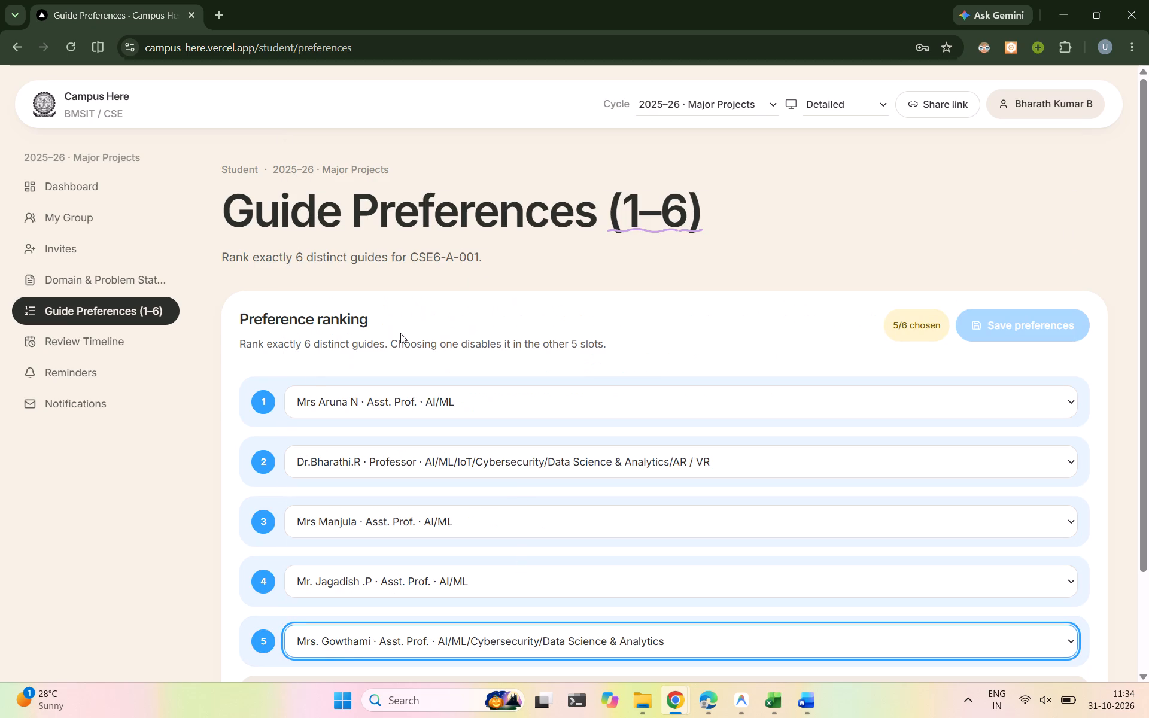
scroll(162, 578, down, 2)
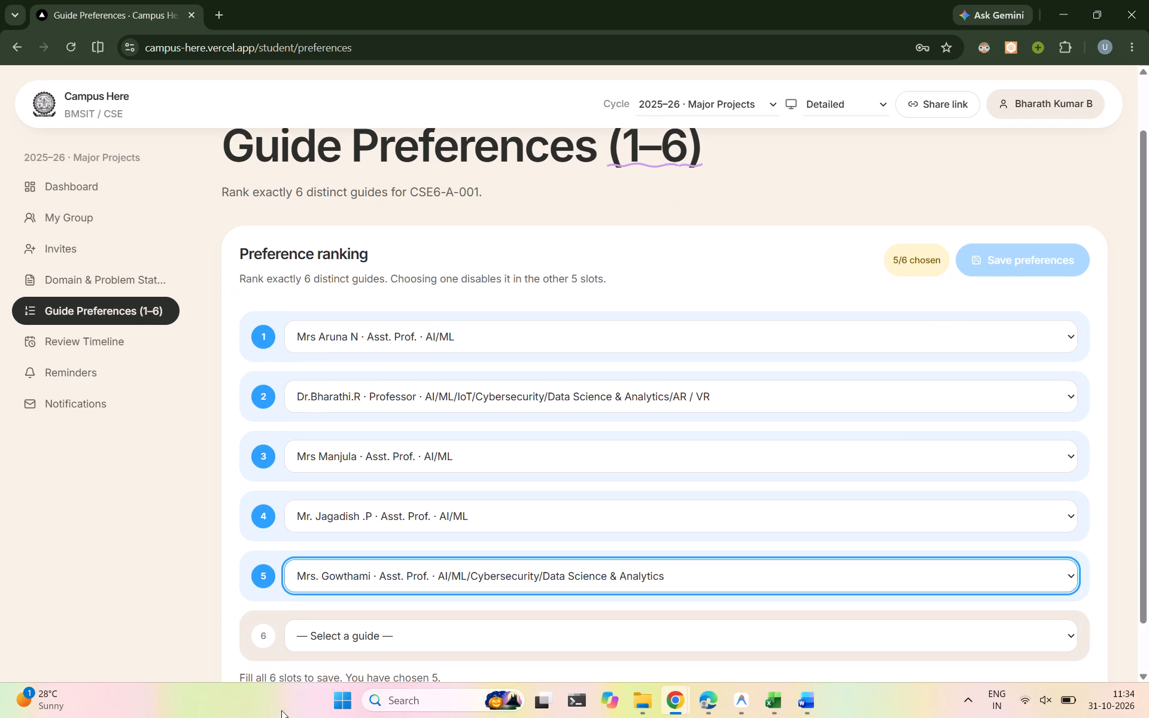
Choose the associate professor covering AI/ML/IoT/Cybersecurity as the sixth guide preference and save the ranking.
click(333, 576)
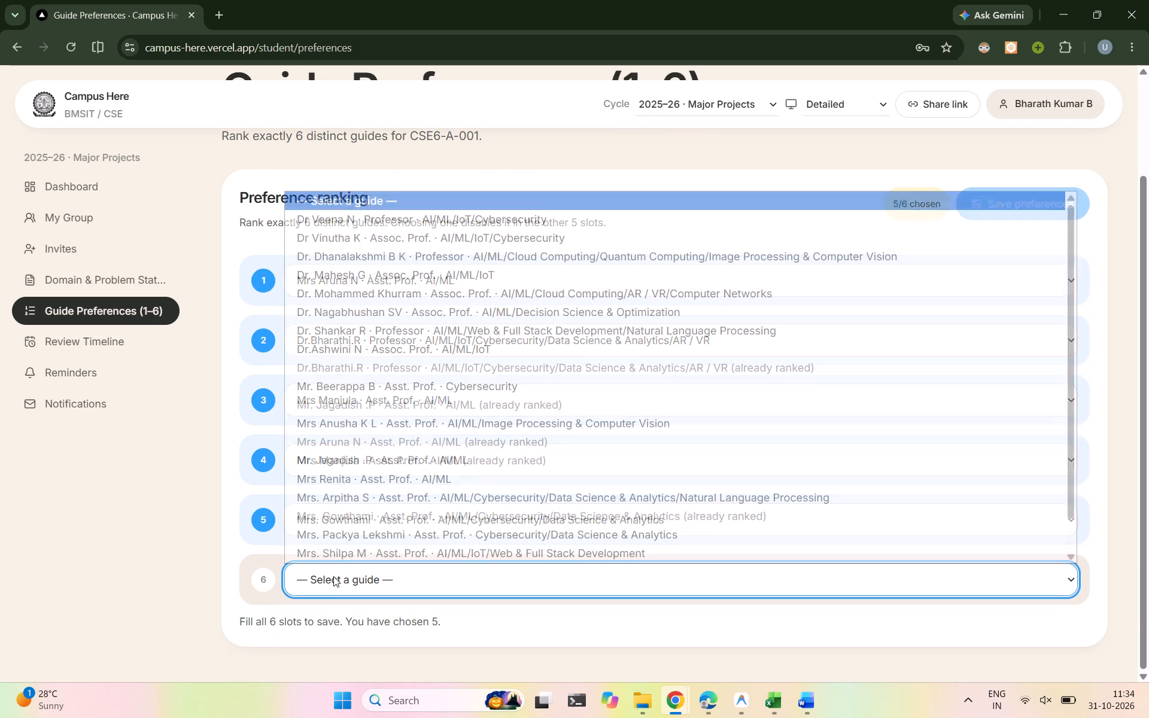
click(411, 241)
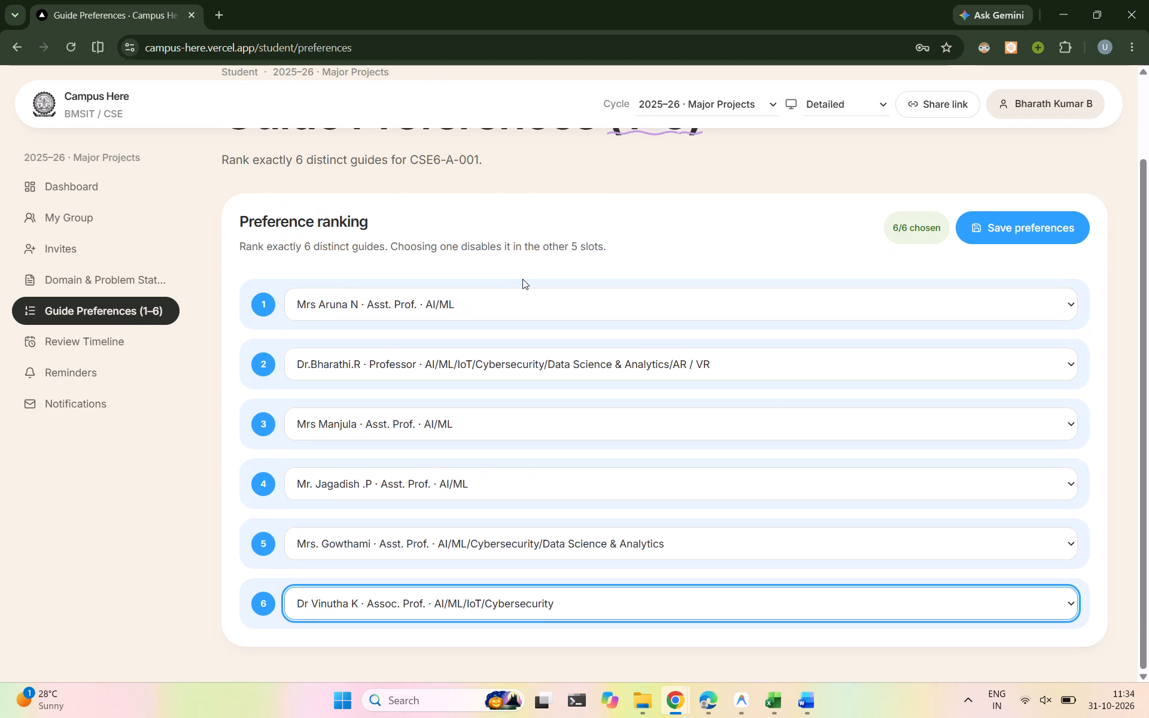
click(1013, 226)
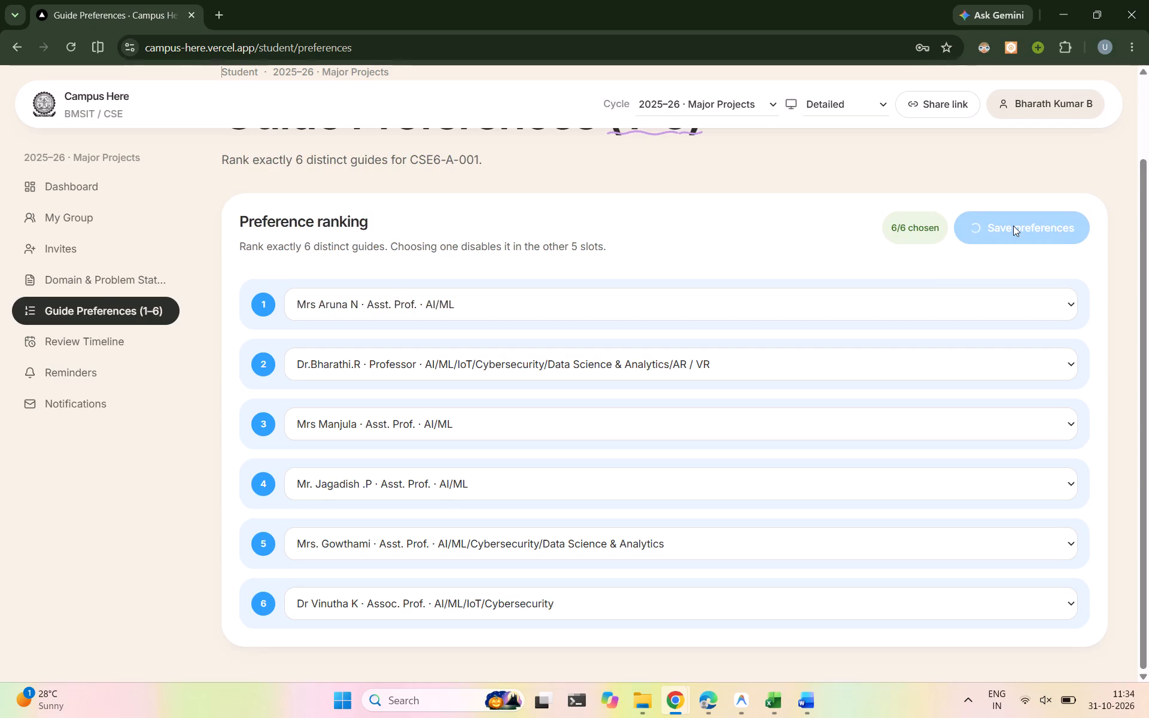
Open the signed-in student's account options.
scroll(1013, 226, up, 2)
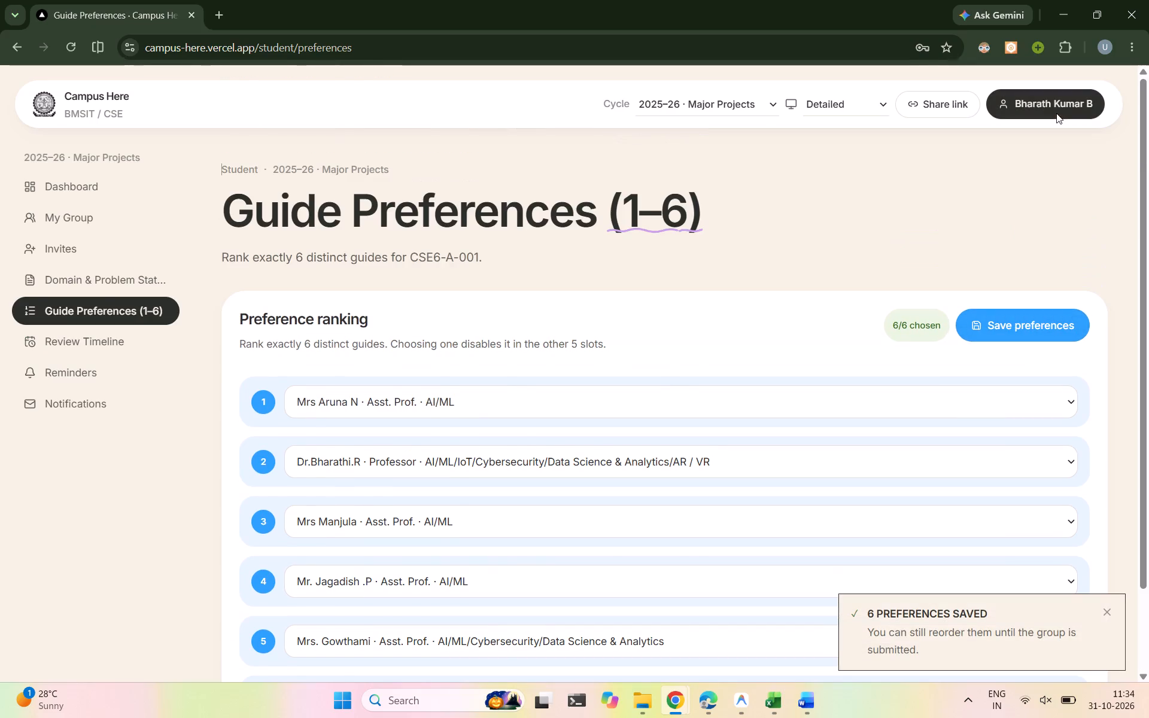
click(1056, 113)
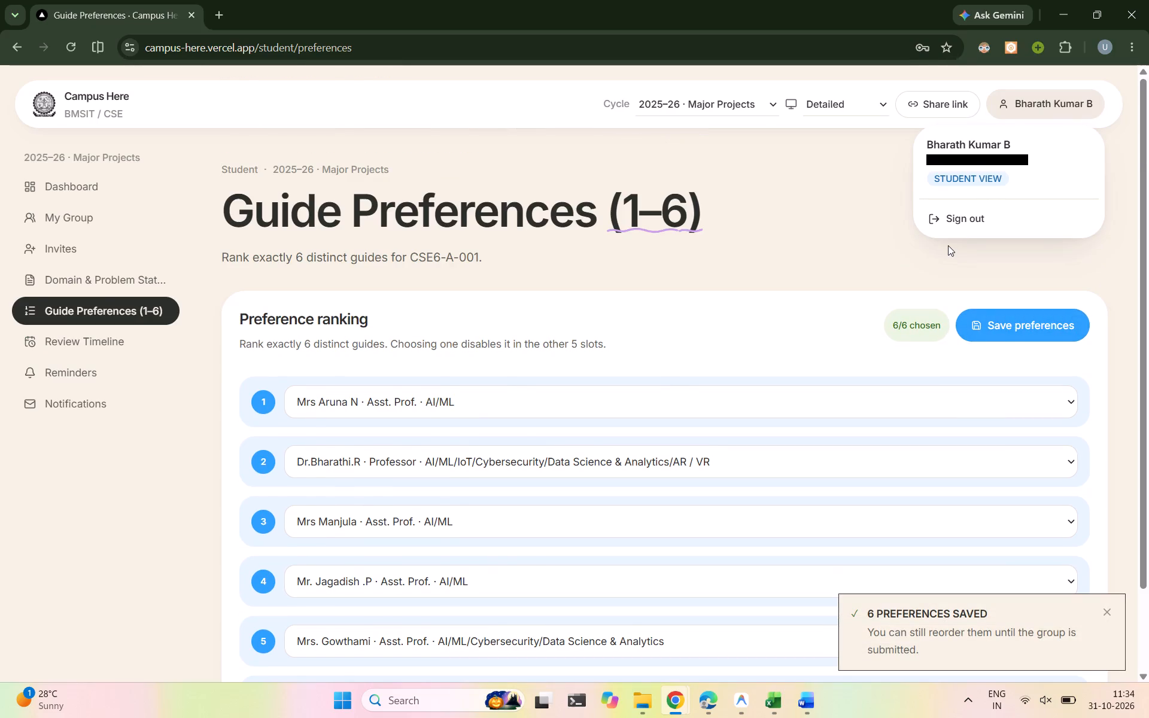
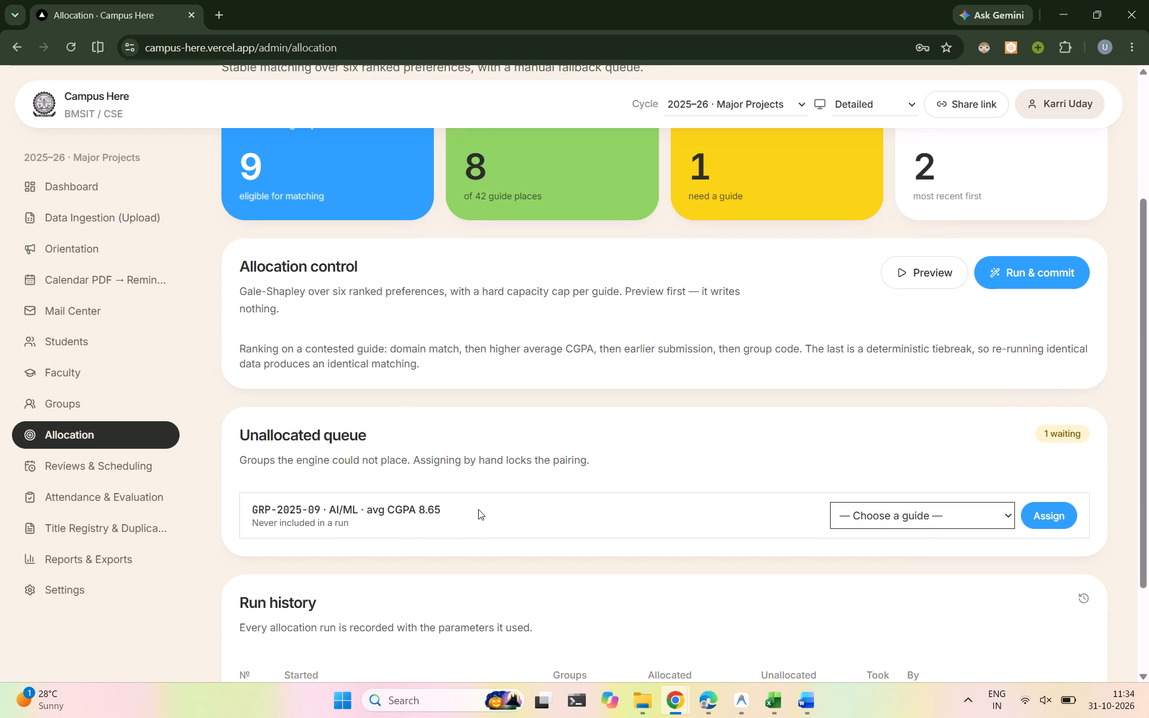
Manually assign Mr. Jagadish as guide to the waiting group GRP-2025-09 in the unallocated queue.
click(910, 524)
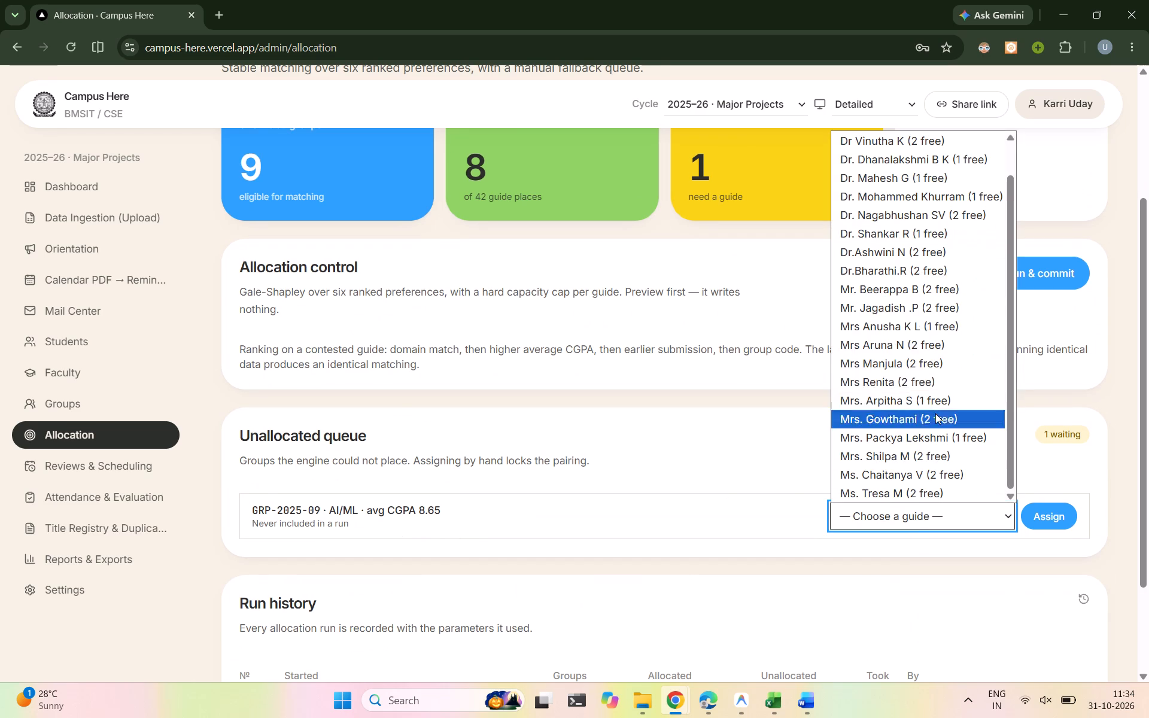
click(925, 316)
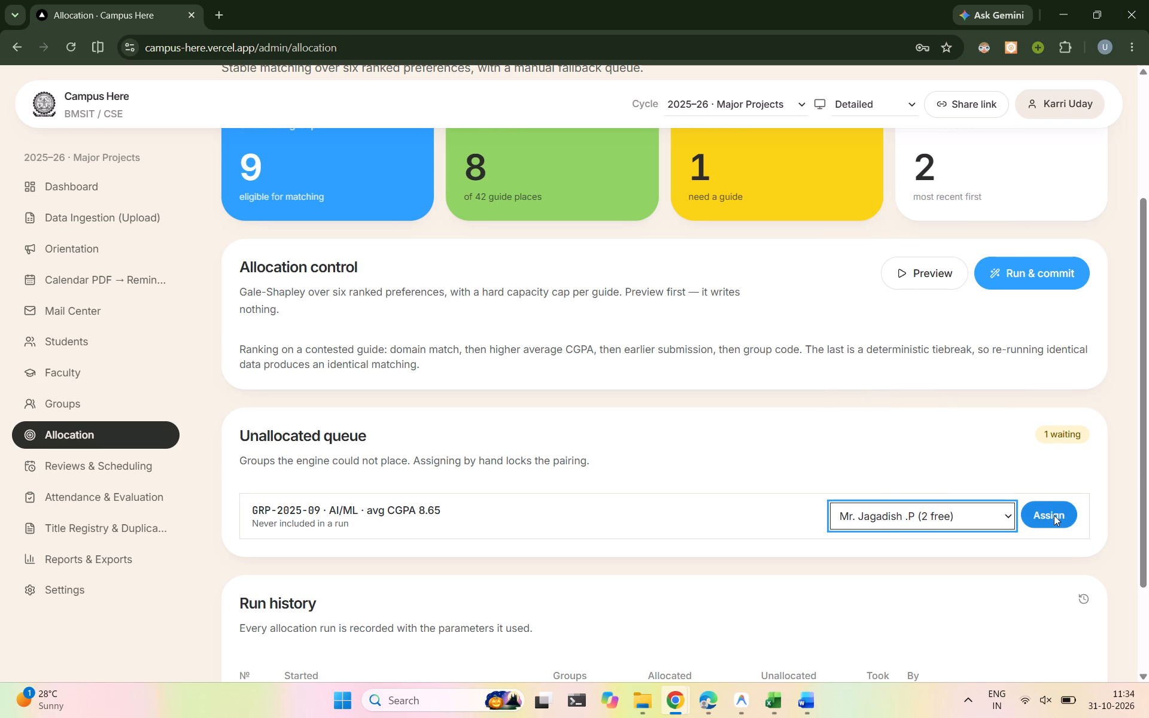
scroll(1054, 515, up, 1)
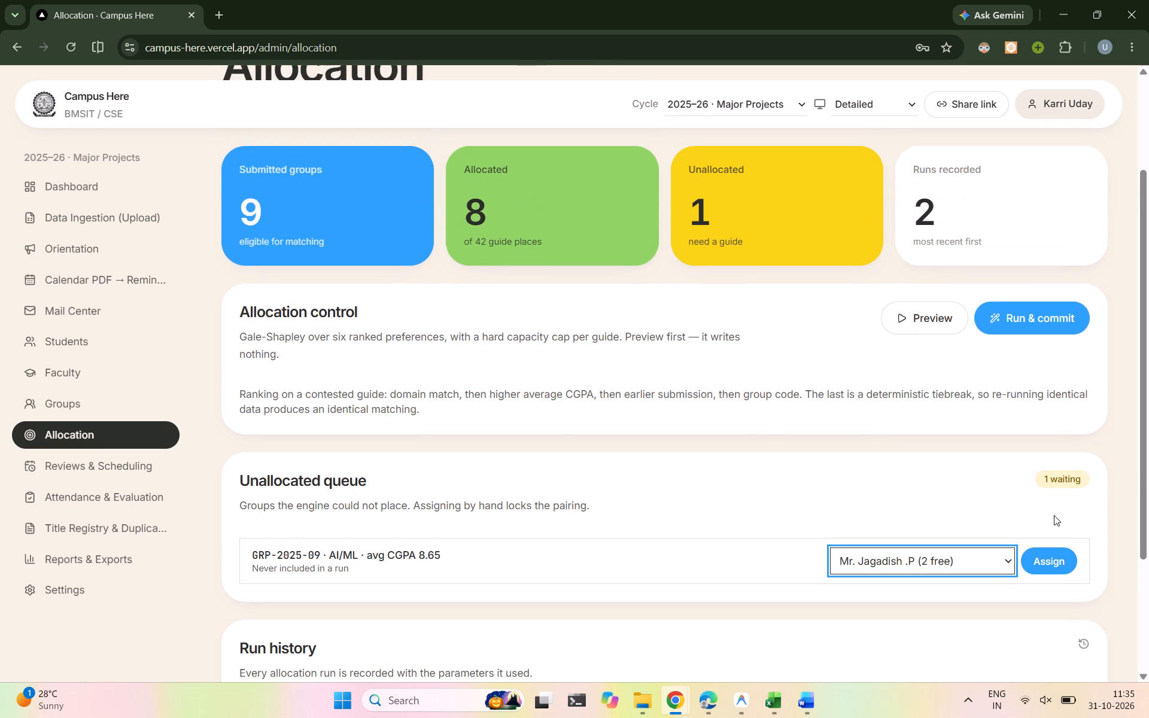
click(1040, 553)
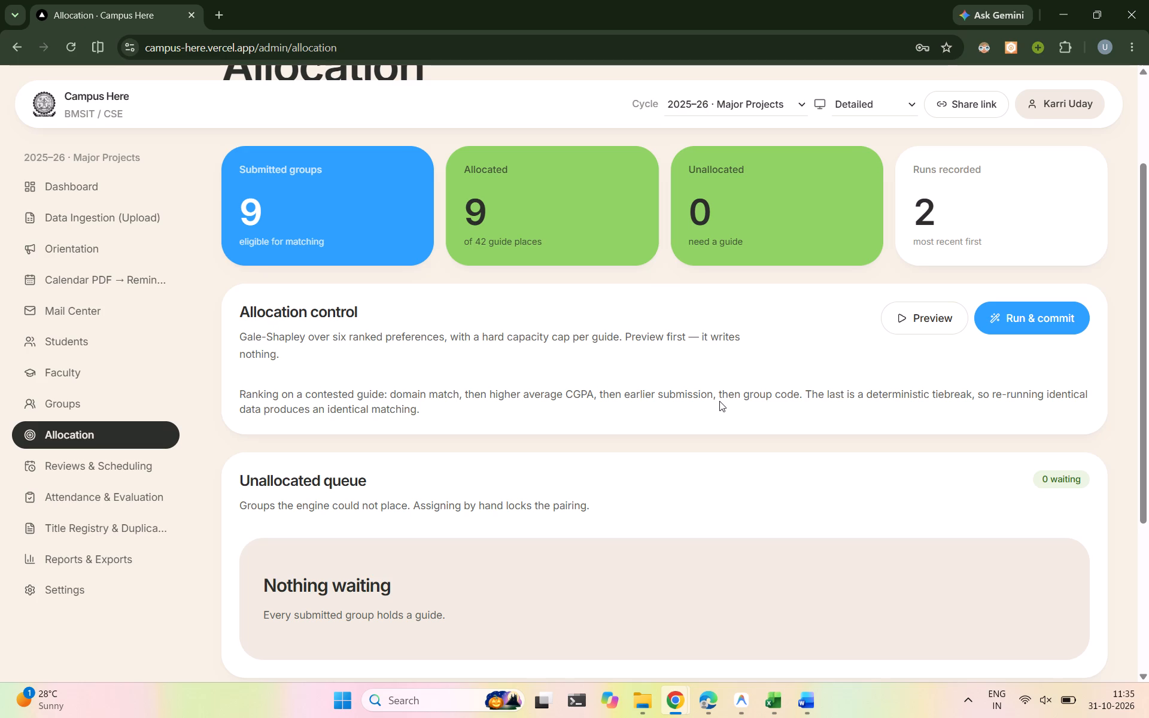
scroll(719, 401, left, 3)
Open the admin Groups page and examine the all-groups list, marking the entry for group CSE6-A-001.
click(97, 406)
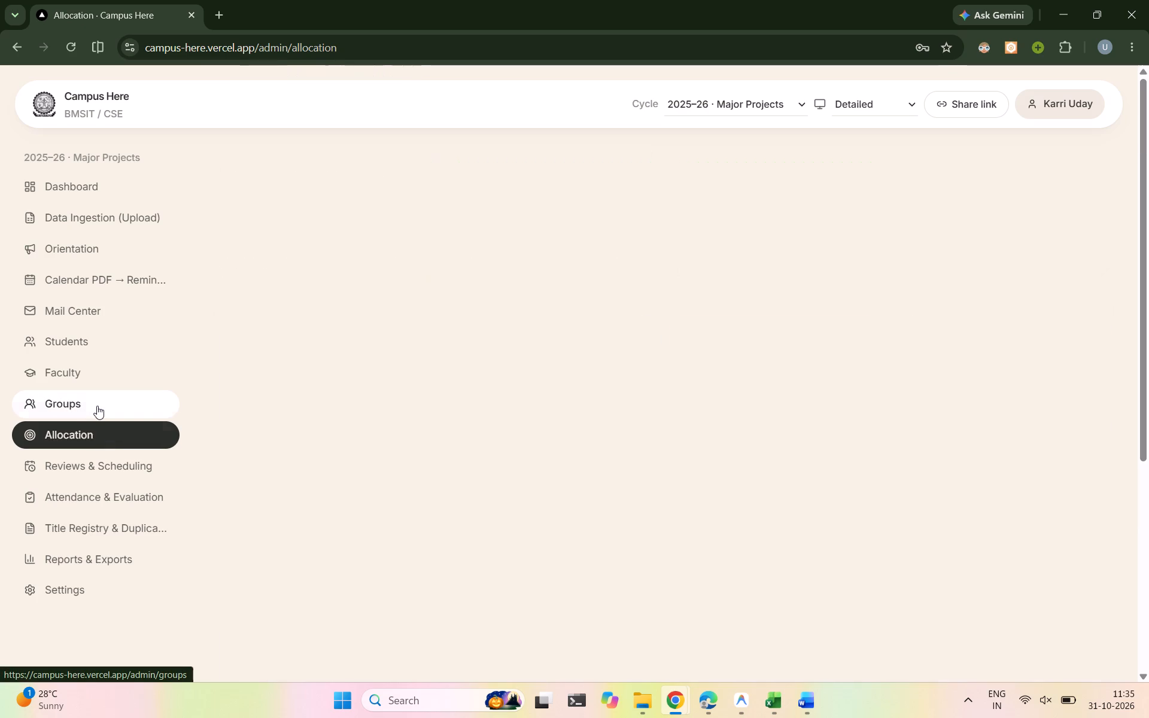
scroll(268, 477, down, 2)
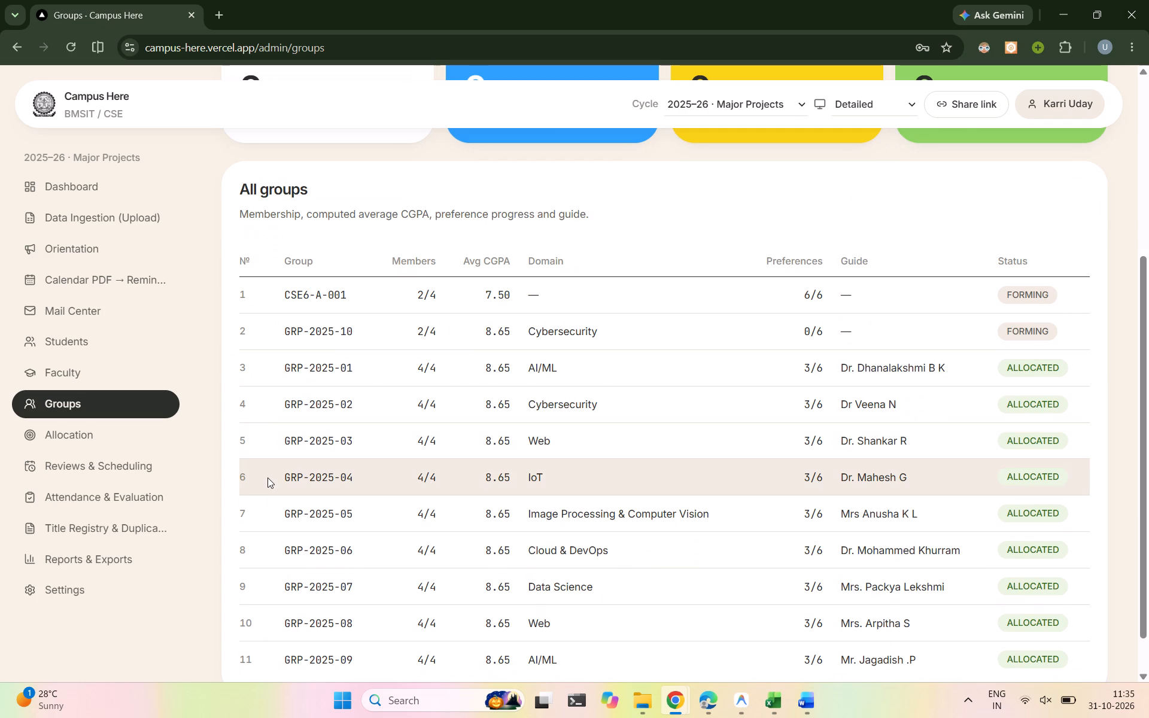
scroll(268, 477, down, 2)
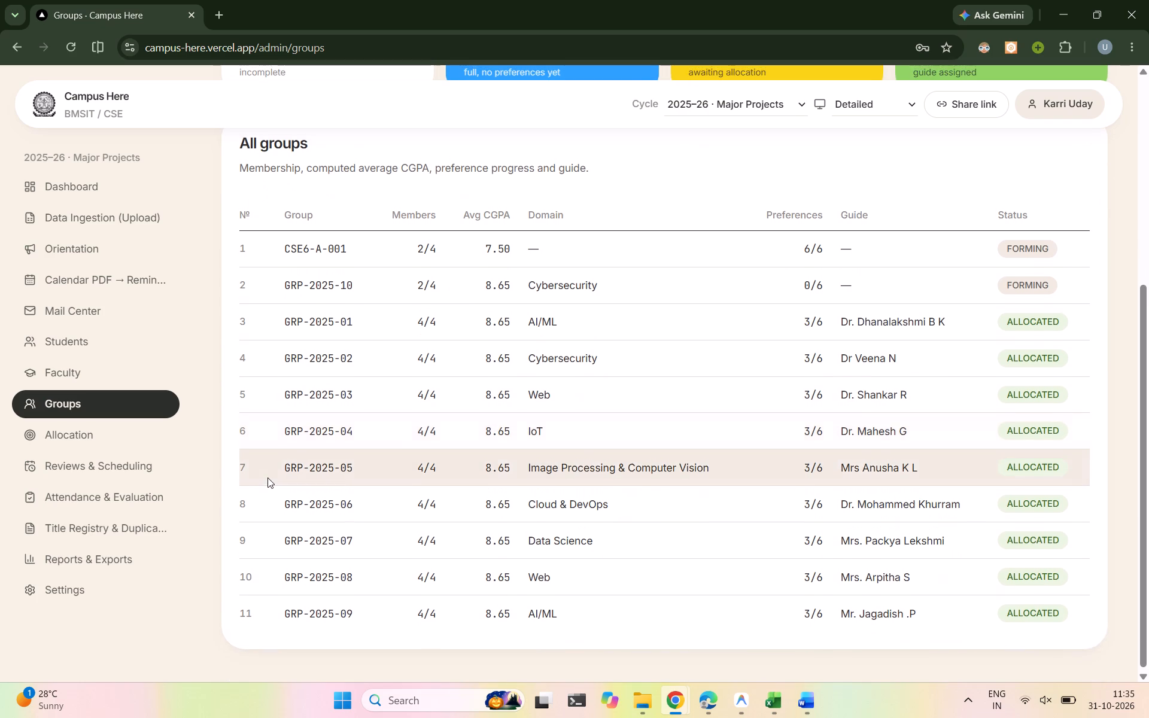
scroll(268, 477, down, 1)
scroll(268, 477, up, 2)
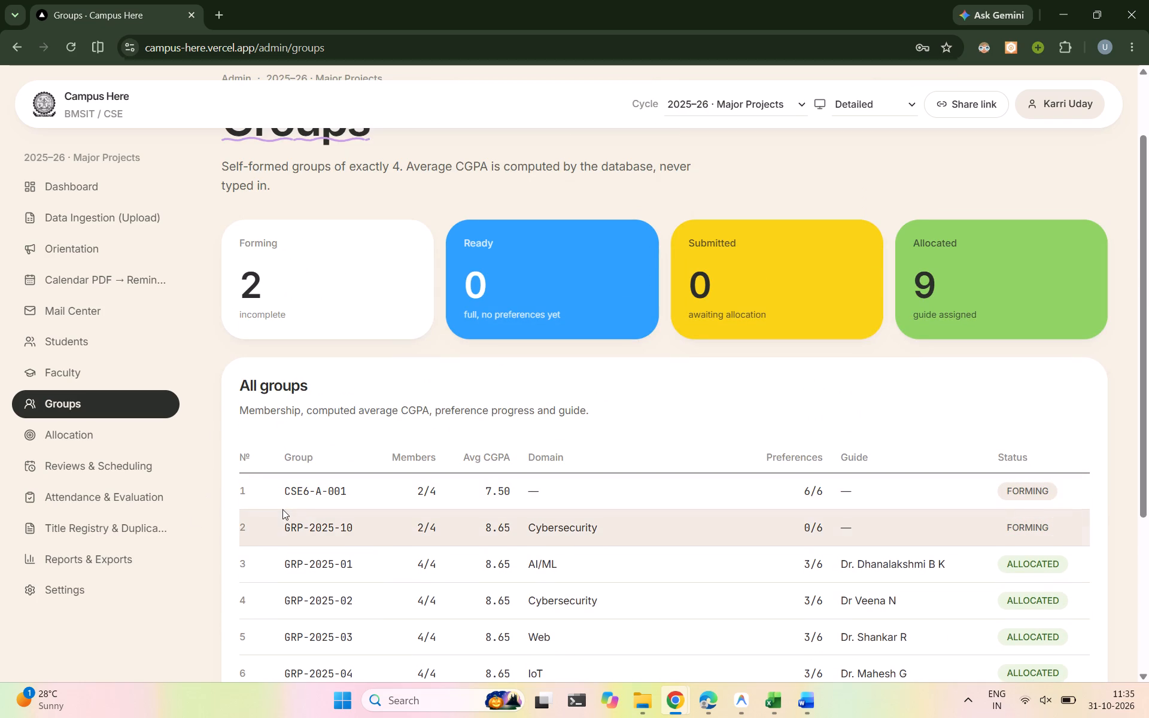
click(282, 509)
double_click(295, 492)
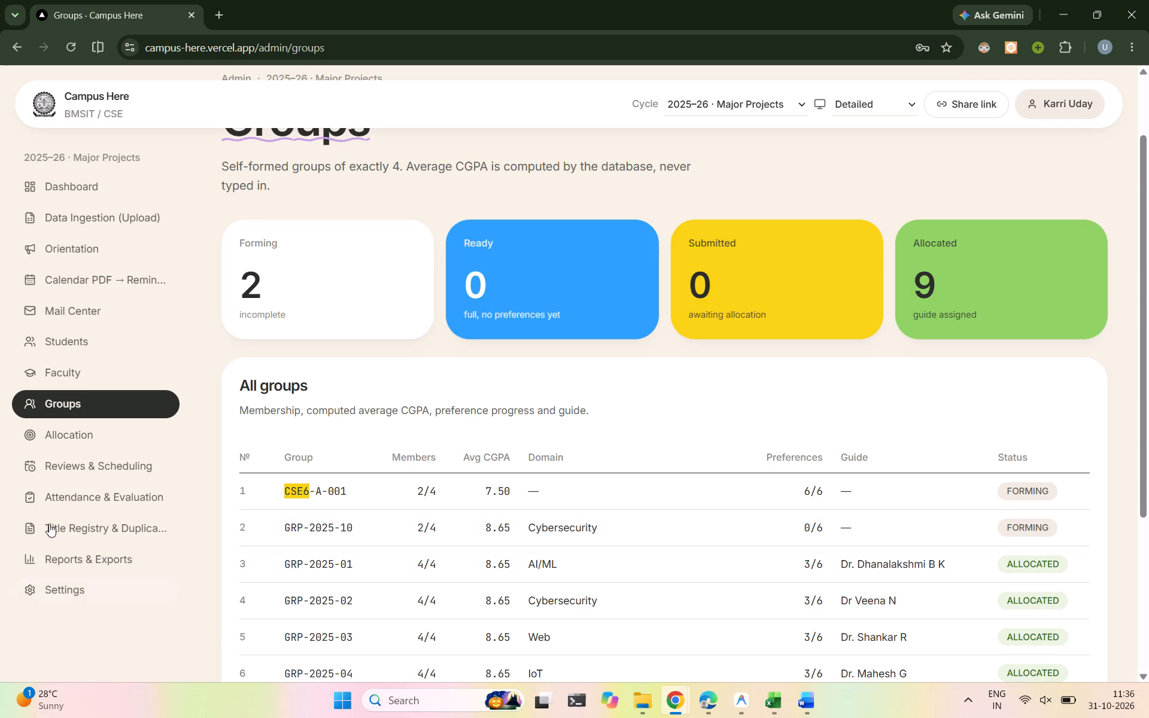
Open the Allocation page and review its summary cards, allocation control, unallocated queue and run history.
click(99, 448)
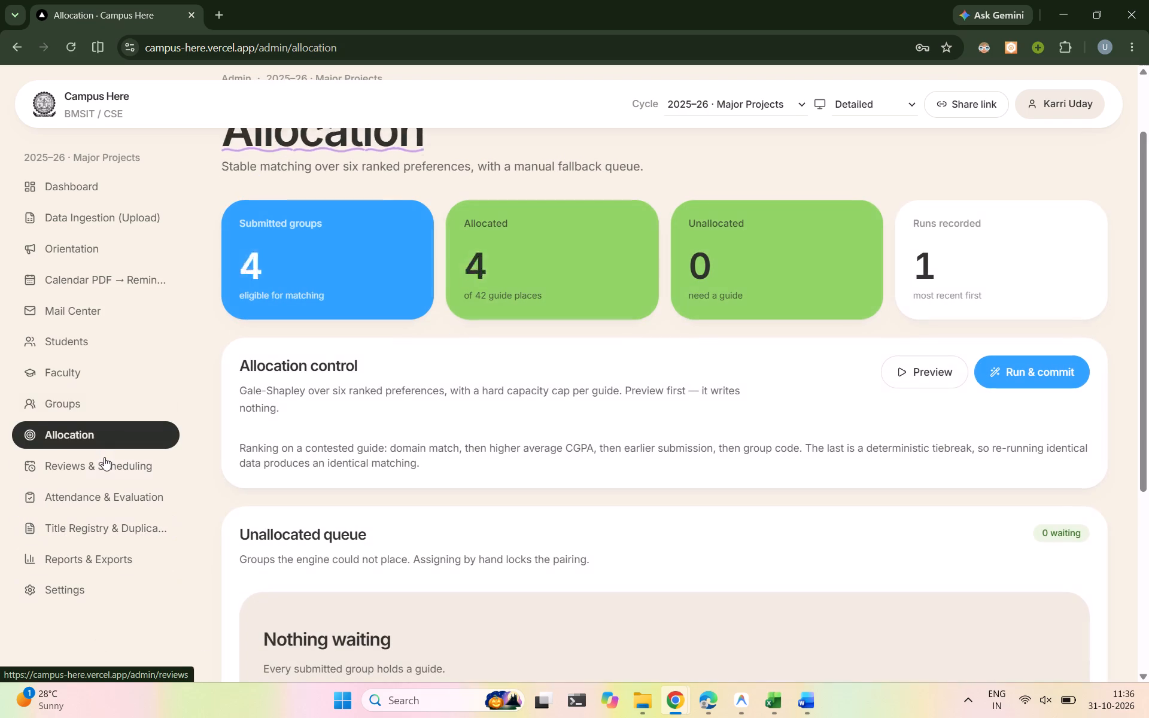
scroll(935, 249, down, 1)
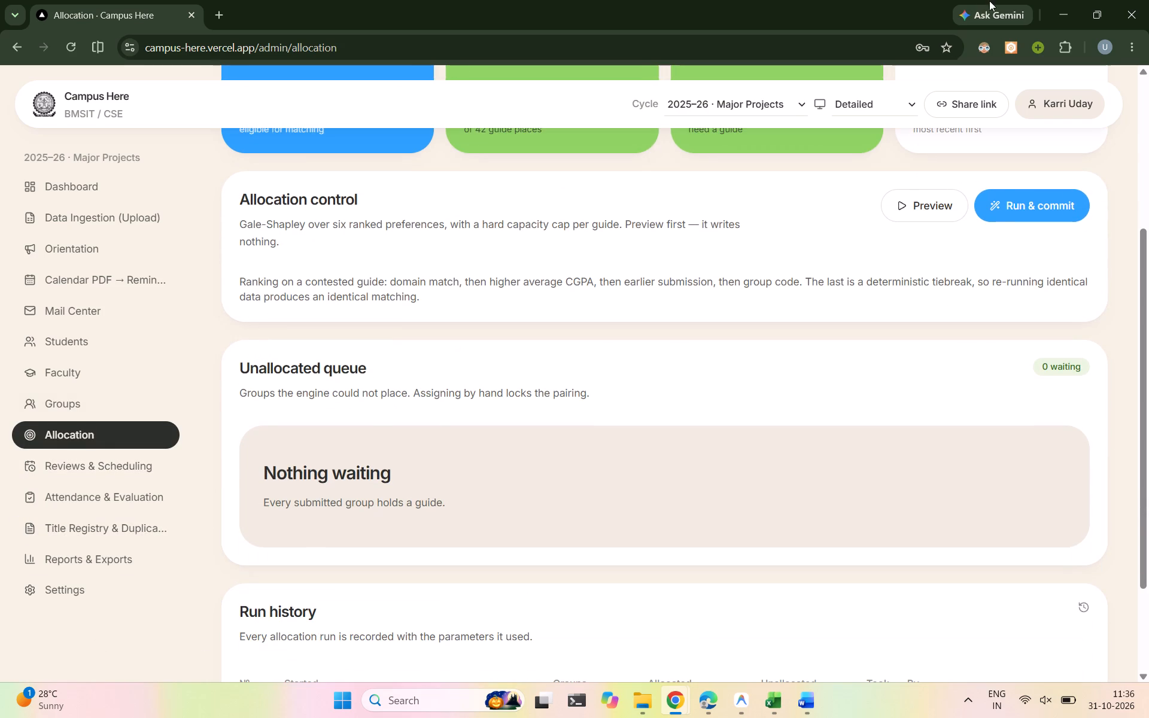
scroll(989, 265, up, 1)
scroll(989, 265, down, 2)
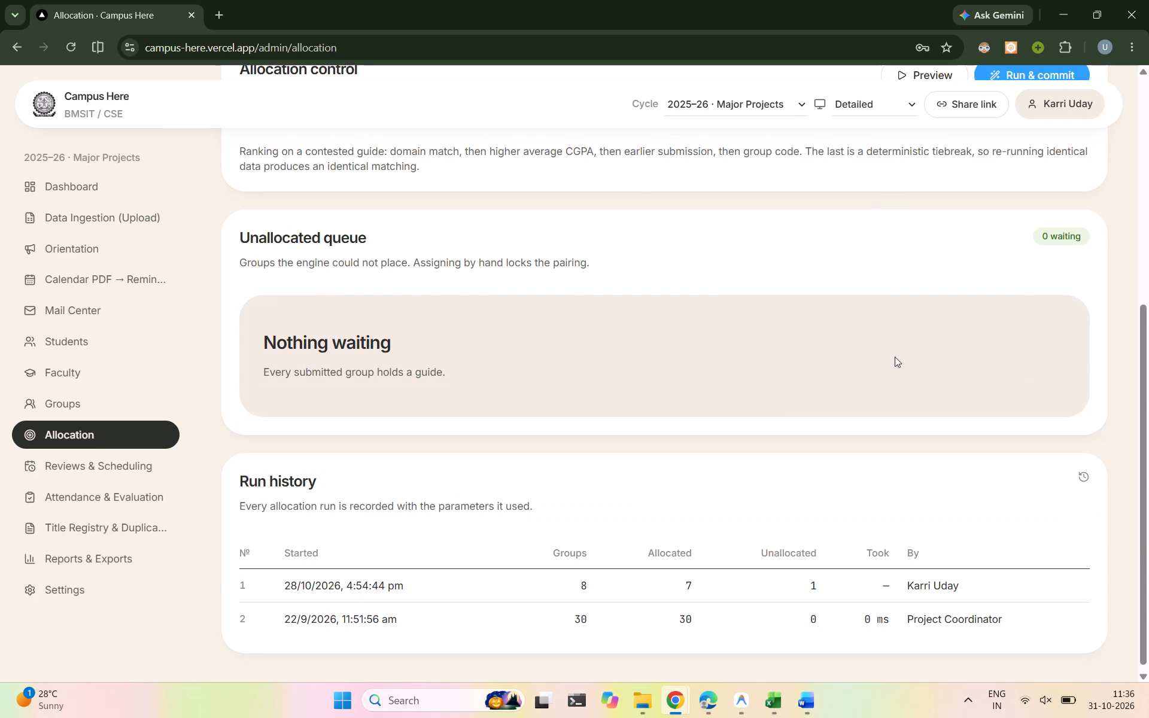
scroll(781, 416, up, 5)
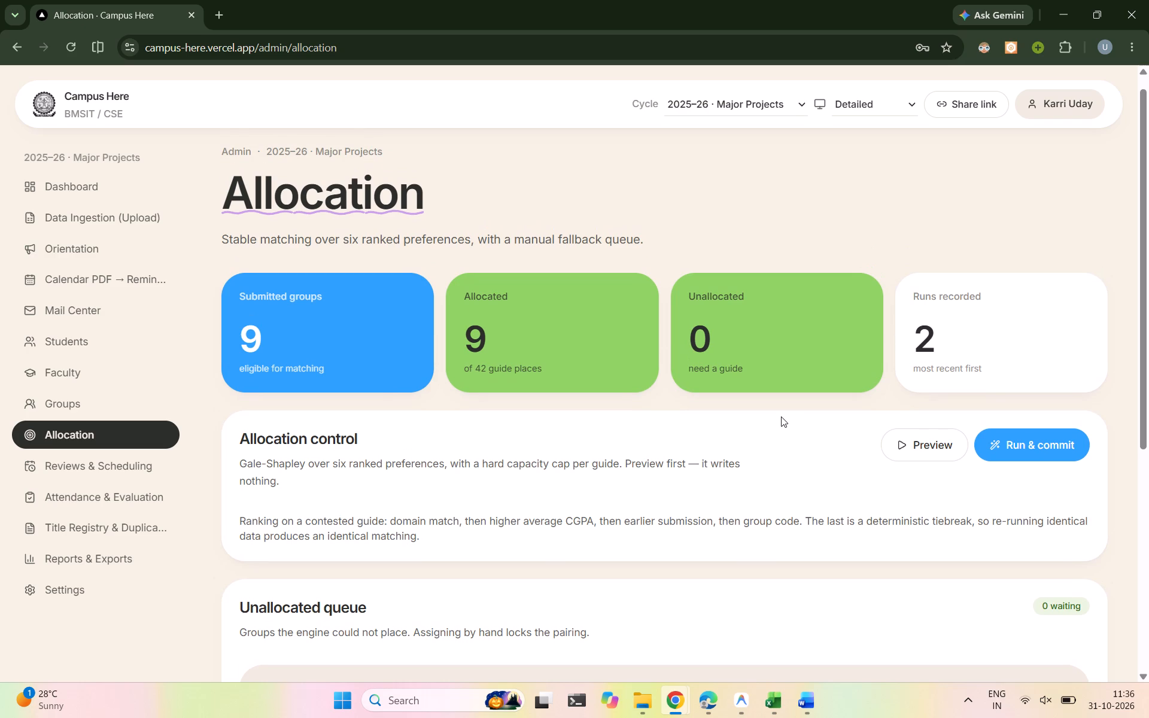
scroll(781, 416, down, 3)
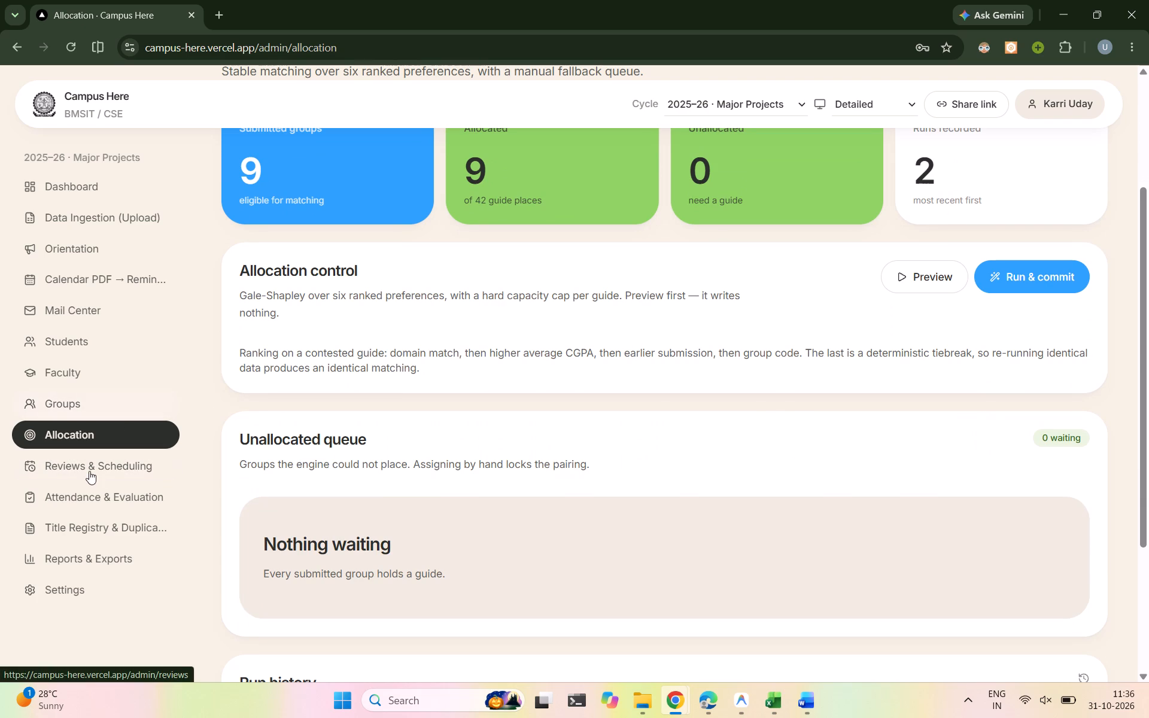
Open Title Registry & Duplication and check the proposed title "smart parking" for originality.
click(102, 519)
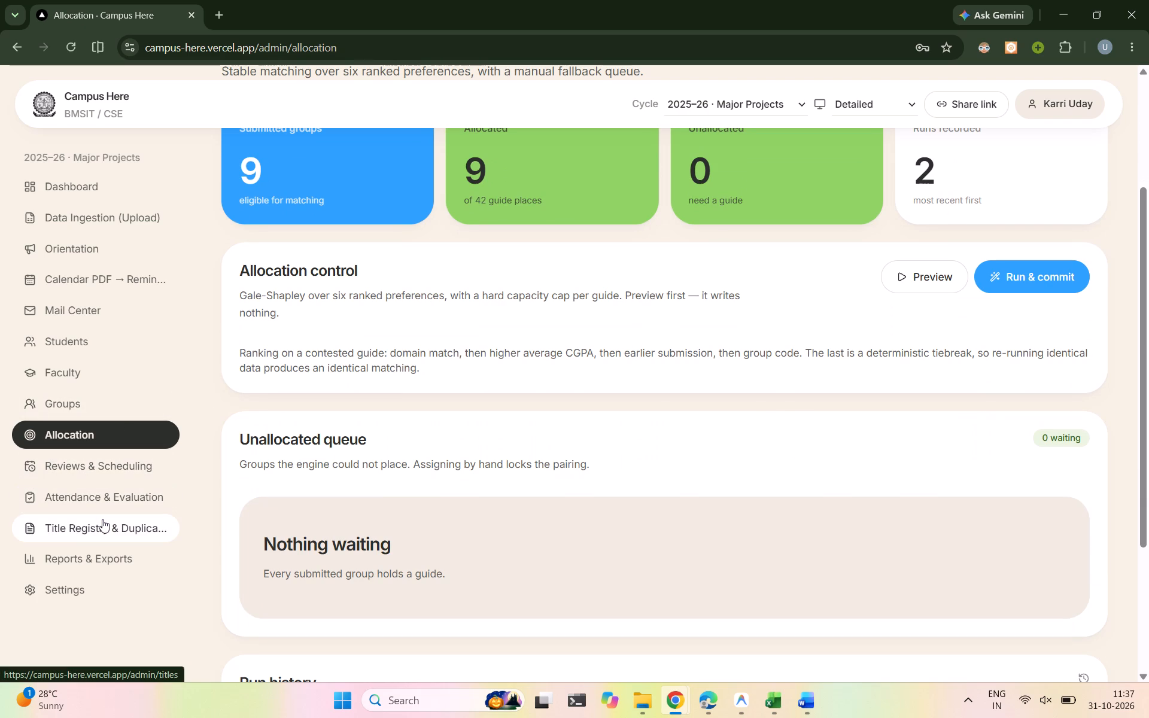
click(102, 519)
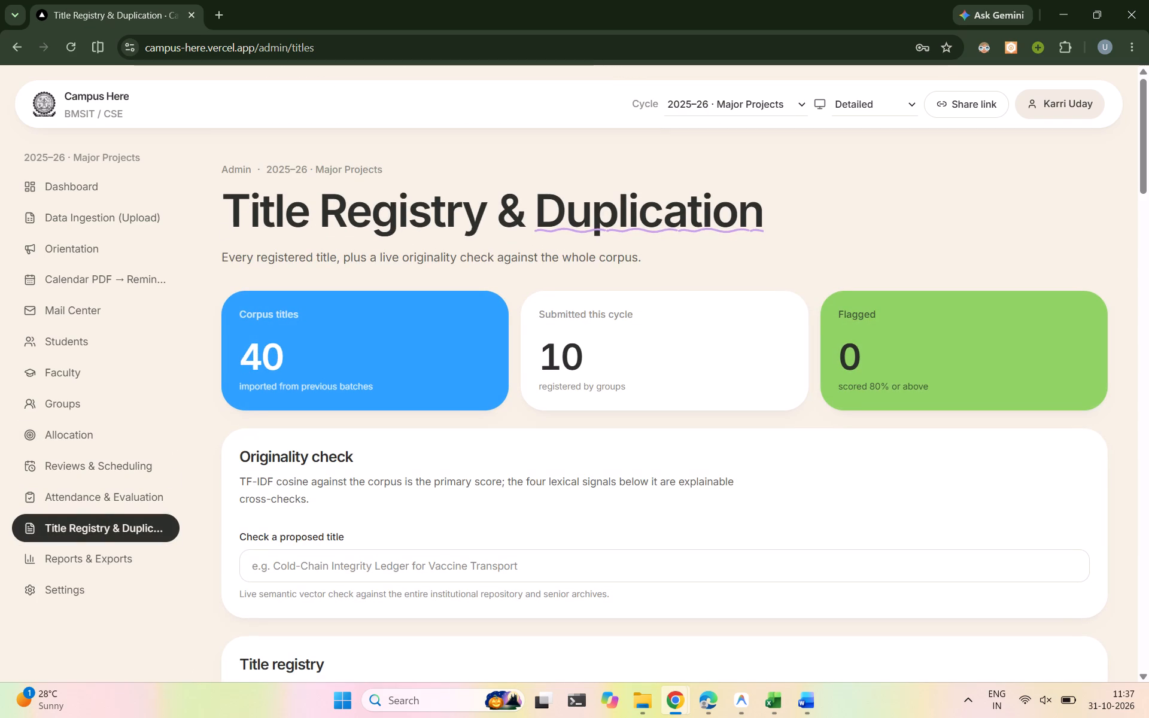
scroll(604, 376, down, 3)
scroll(488, 320, up, 2)
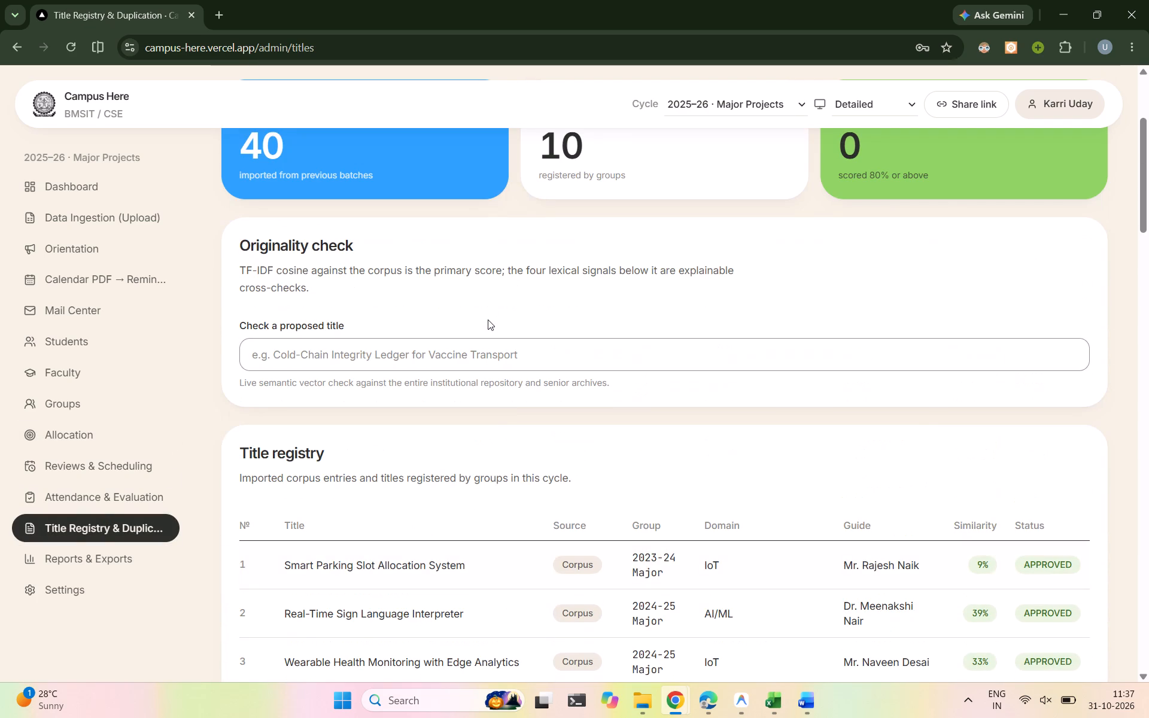
click(461, 347)
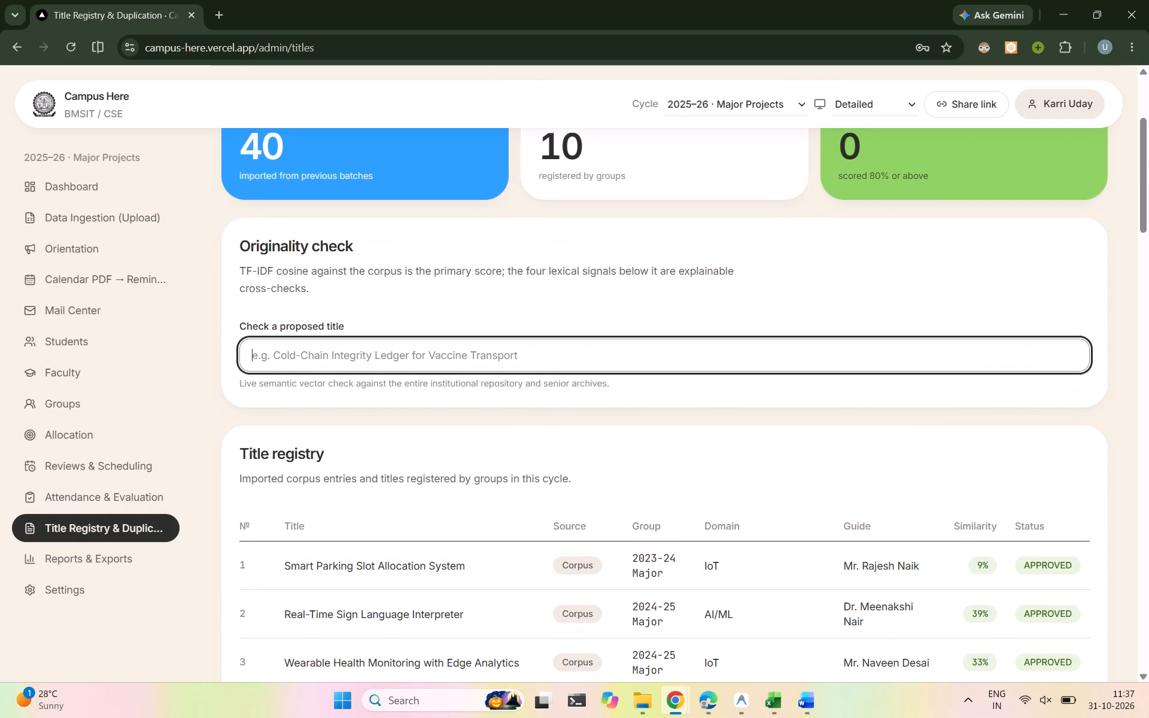
text(smart)
key(space)
text(part)
key(BackSpace)
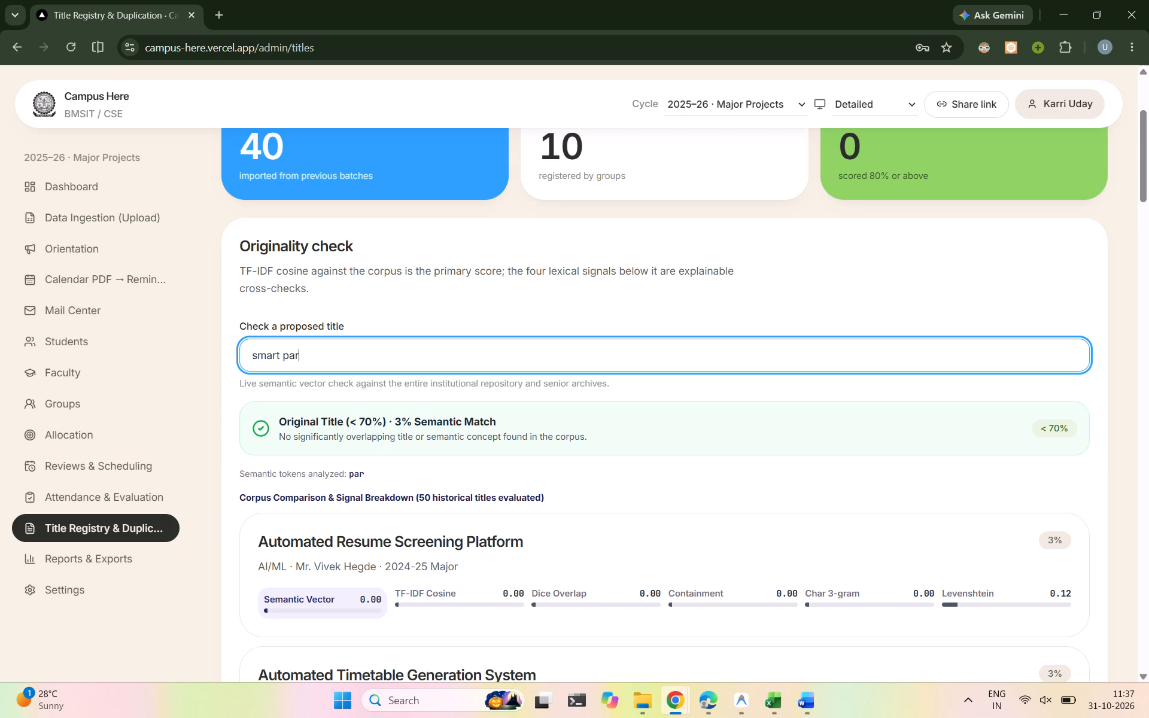
text(king)
key(space)
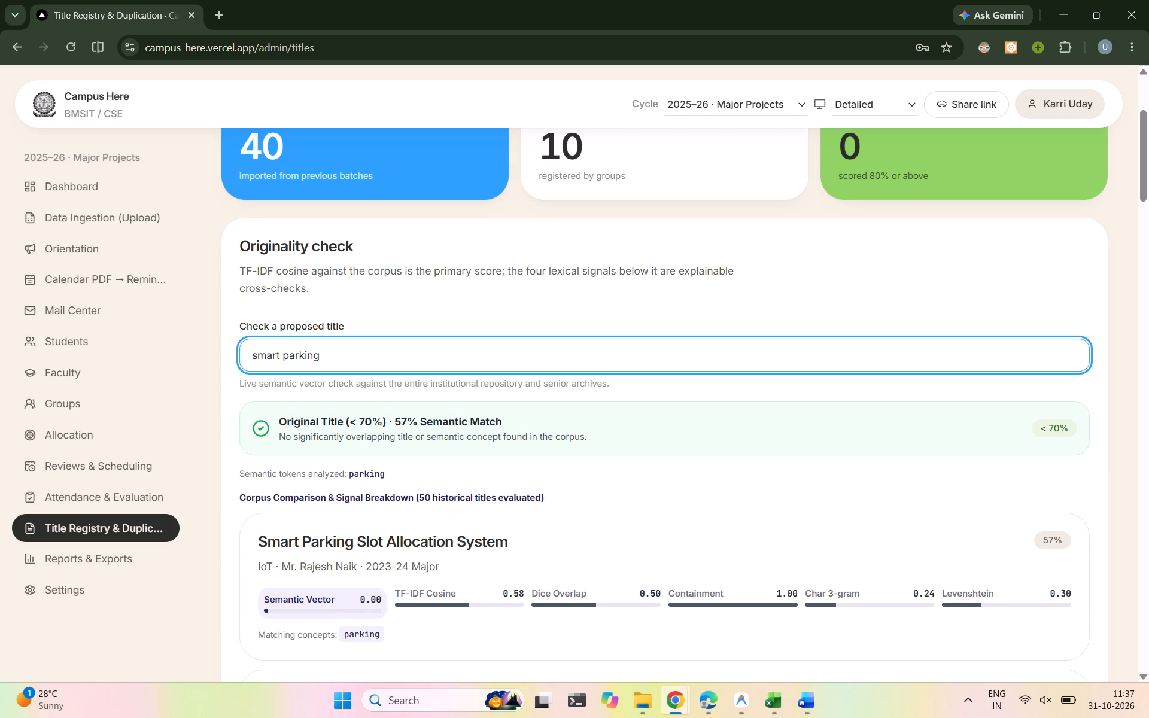
Examine the corpus comparison and signal breakdown for the proposed title, along with the title registry listing.
scroll(461, 347, down, 1)
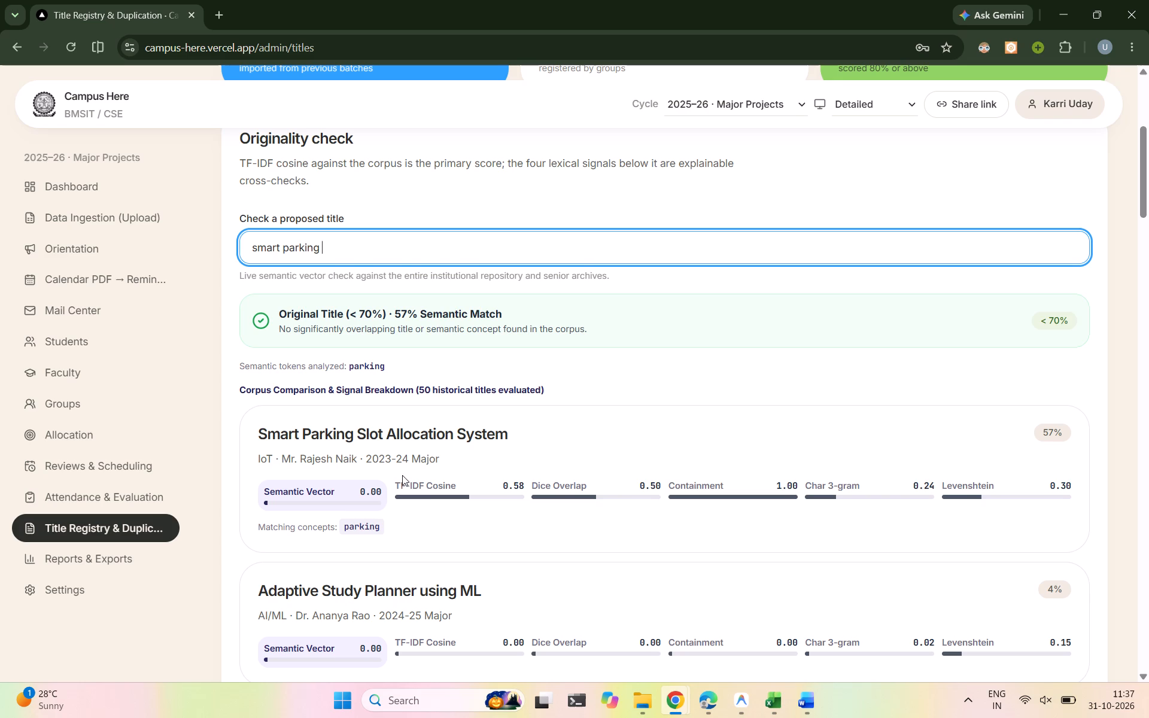
scroll(402, 475, down, 8)
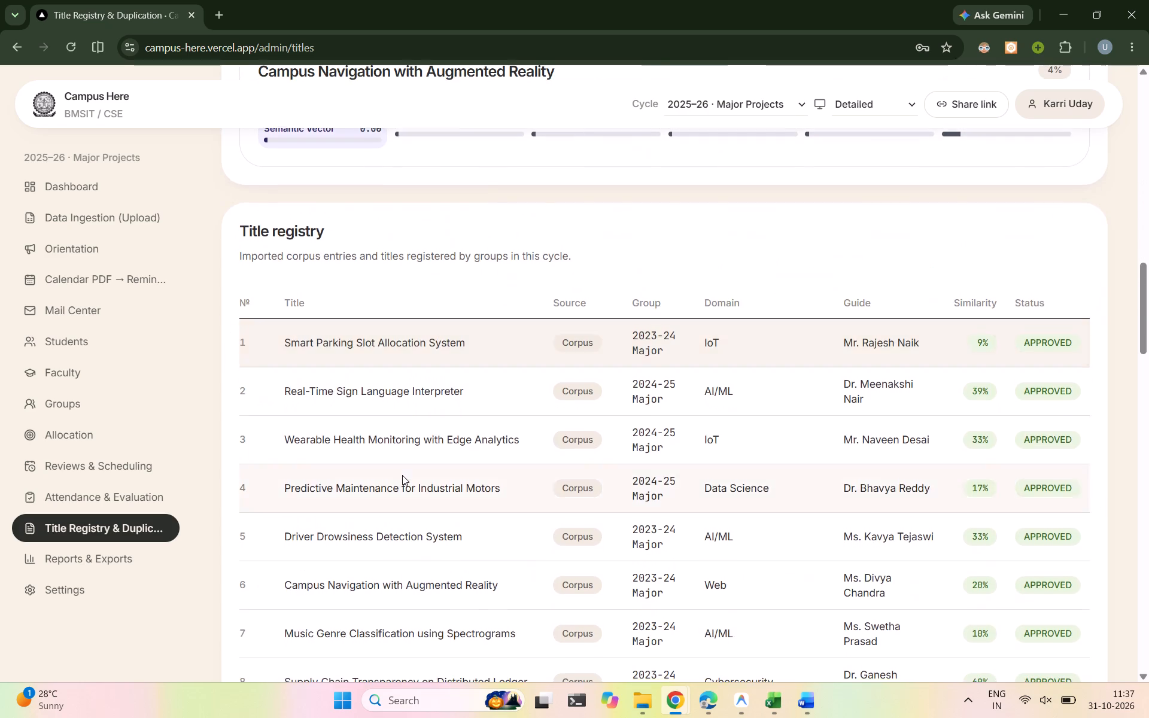
scroll(402, 475, down, 5)
scroll(402, 475, up, 3)
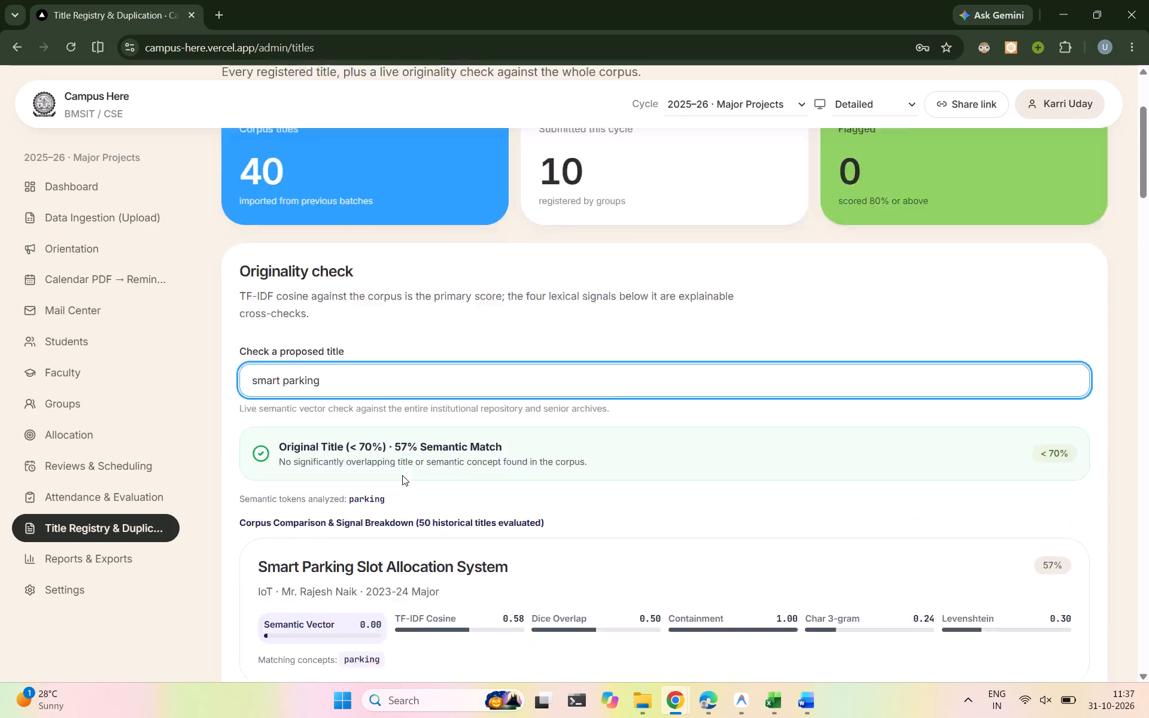
scroll(402, 475, up, 4)
scroll(585, 416, down, 2)
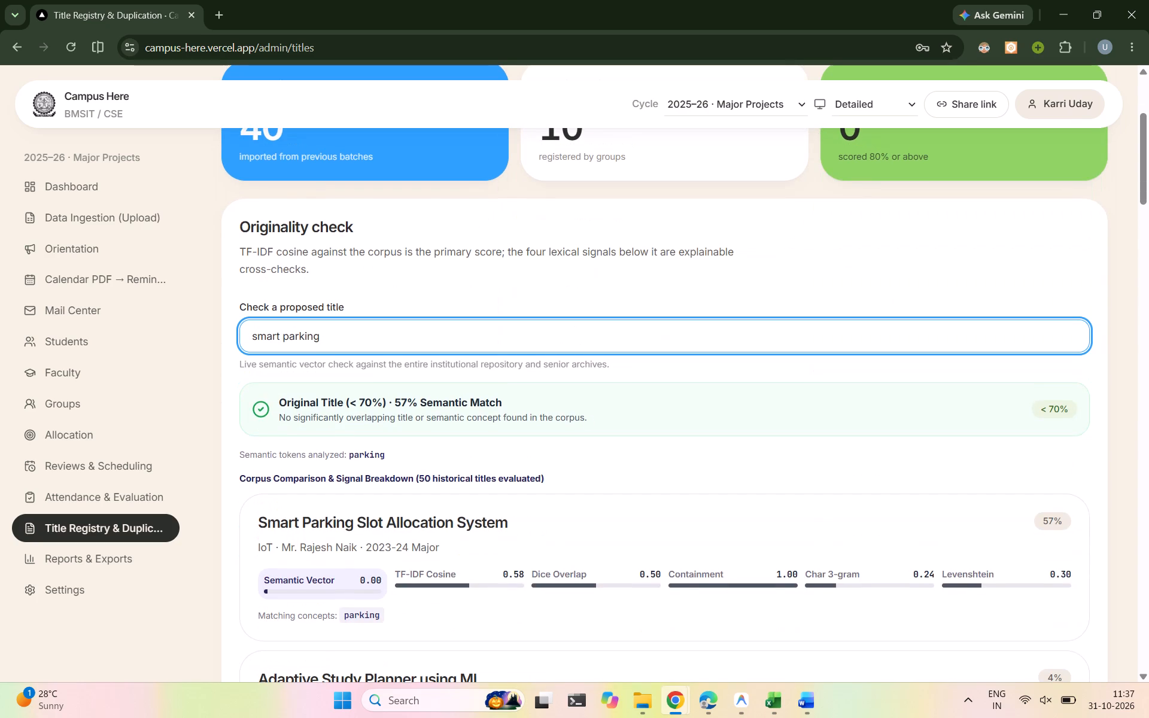
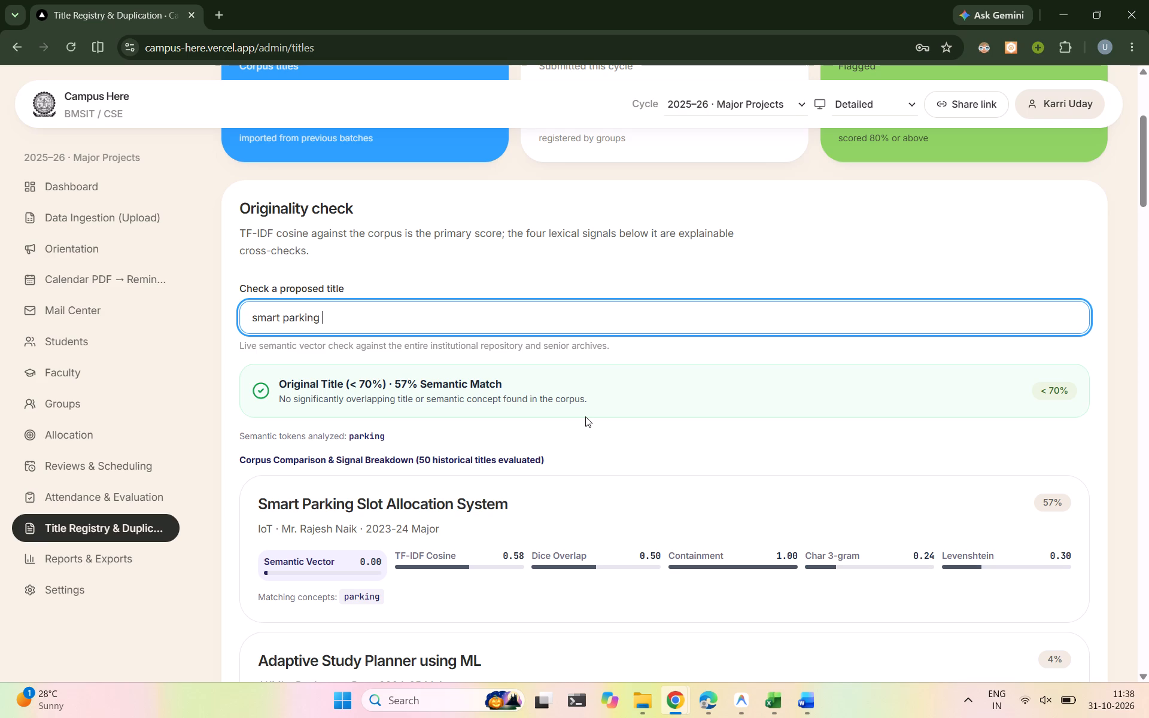
Copy "Campus Navigation with Augmented" from the last corpus comparison entry and check it as the proposed title.
scroll(585, 416, down, 1)
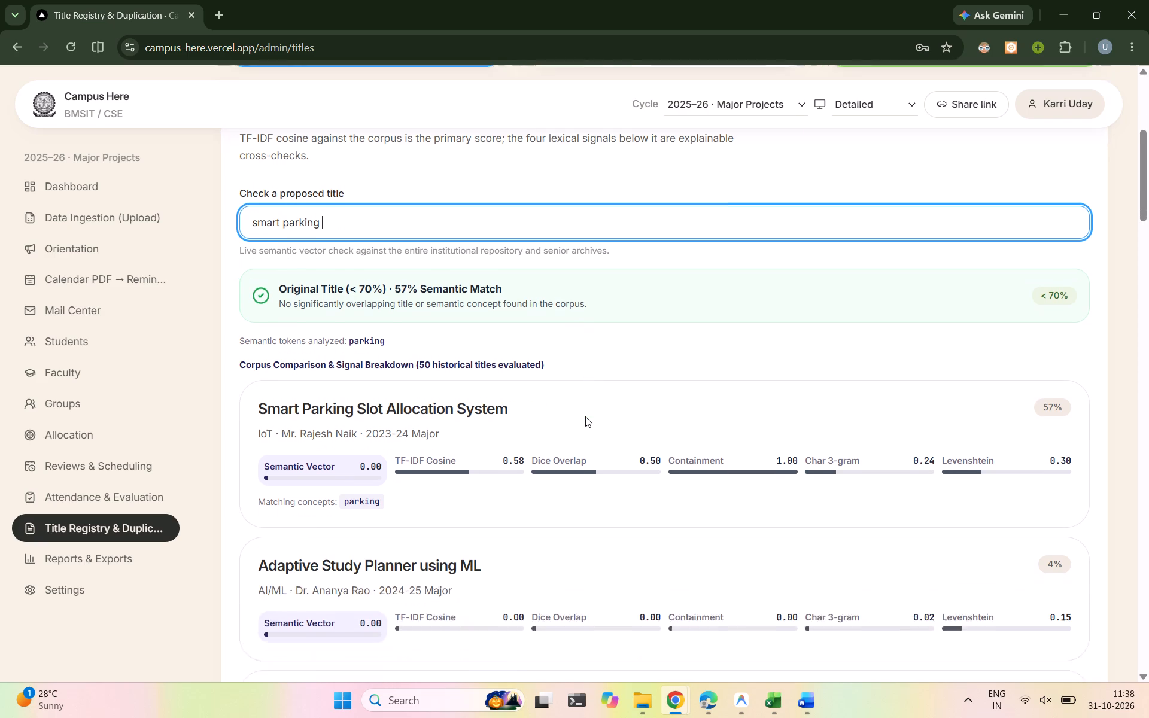
scroll(585, 416, down, 1)
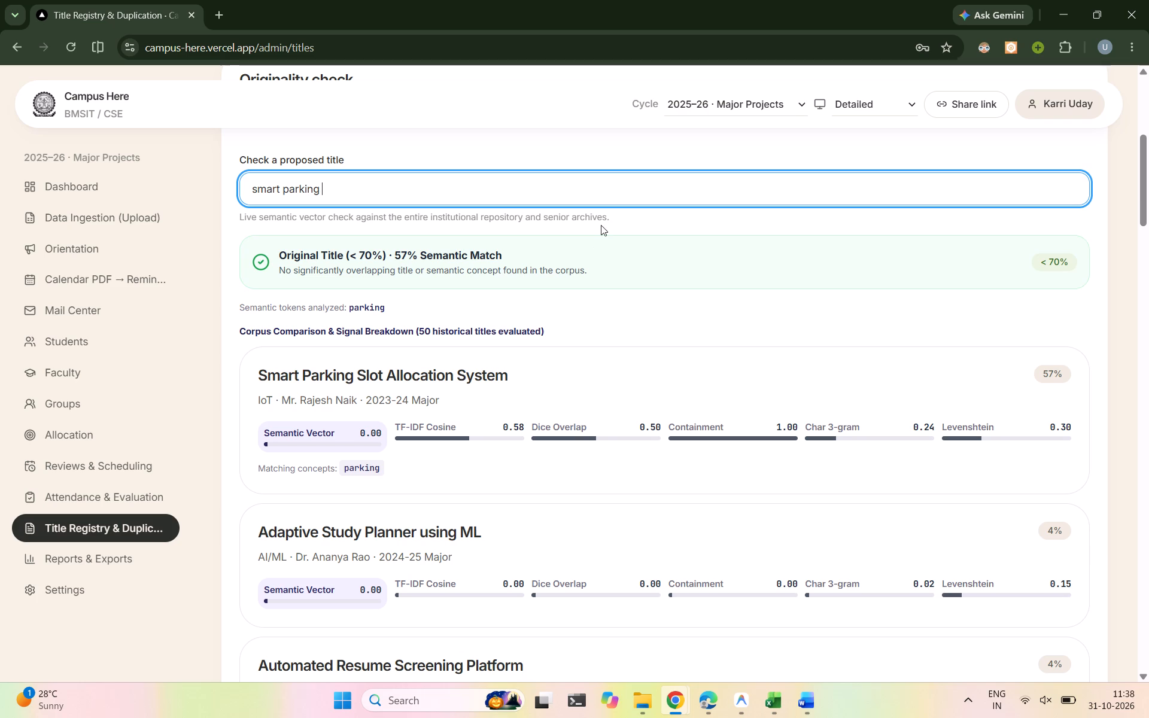
scroll(547, 203, down, 4)
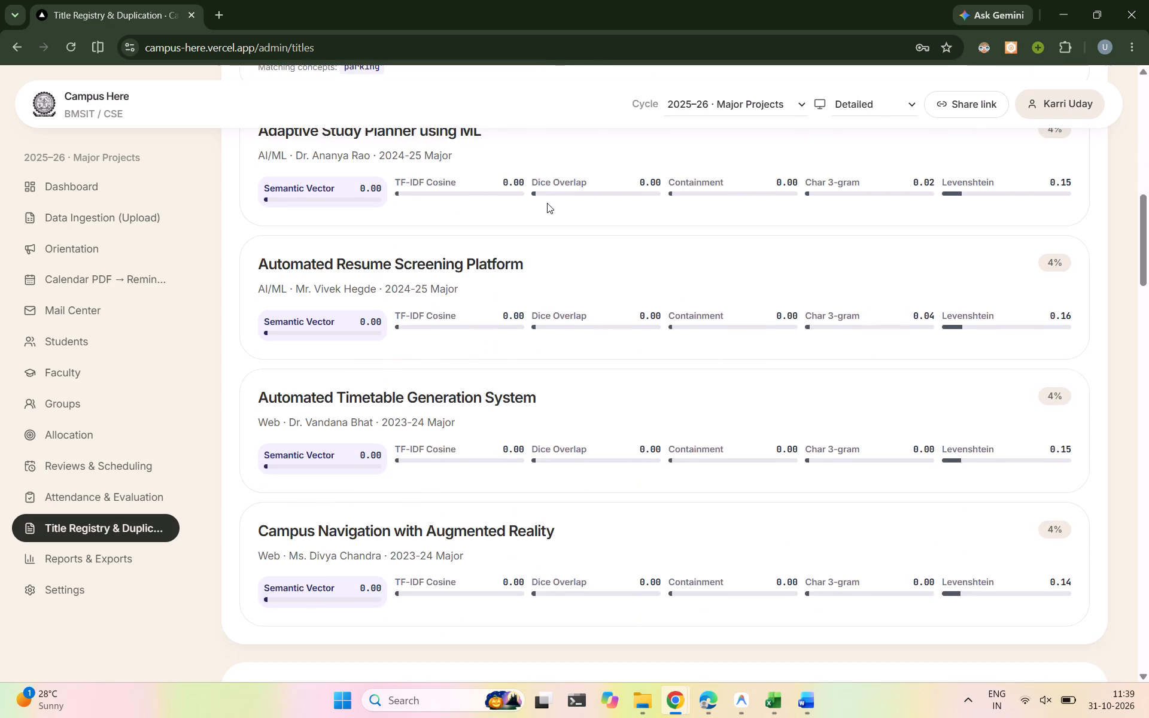
scroll(547, 203, down, 3)
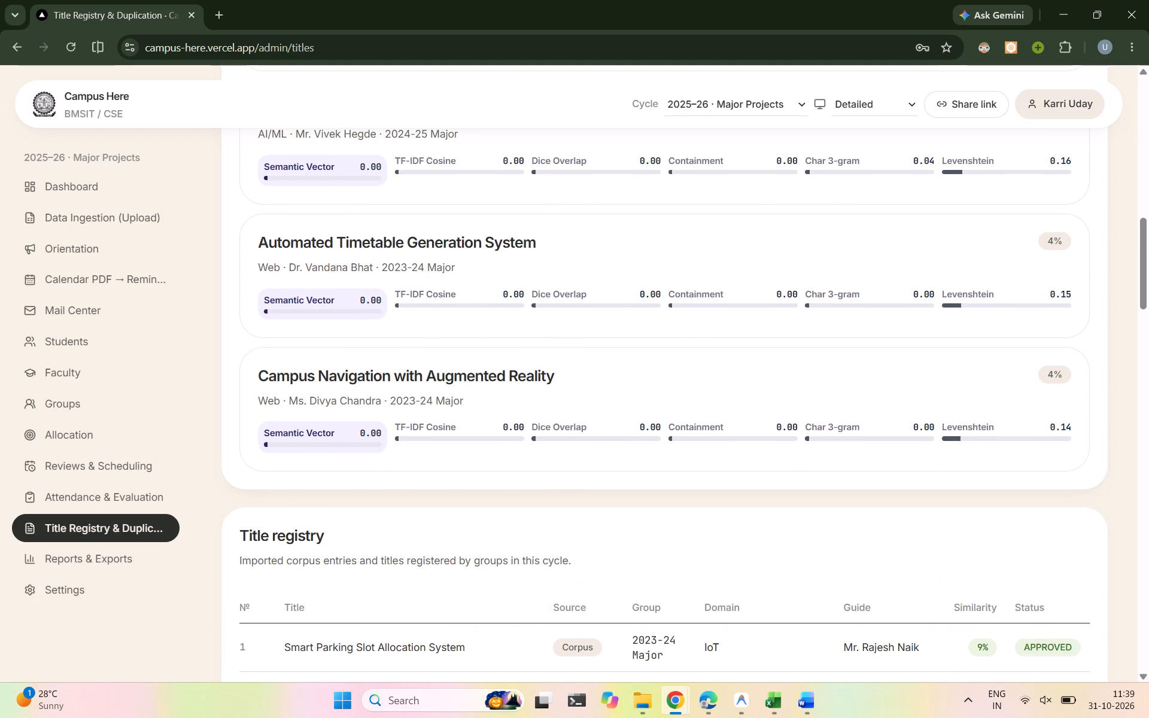
drag(503, 378, 230, 382)
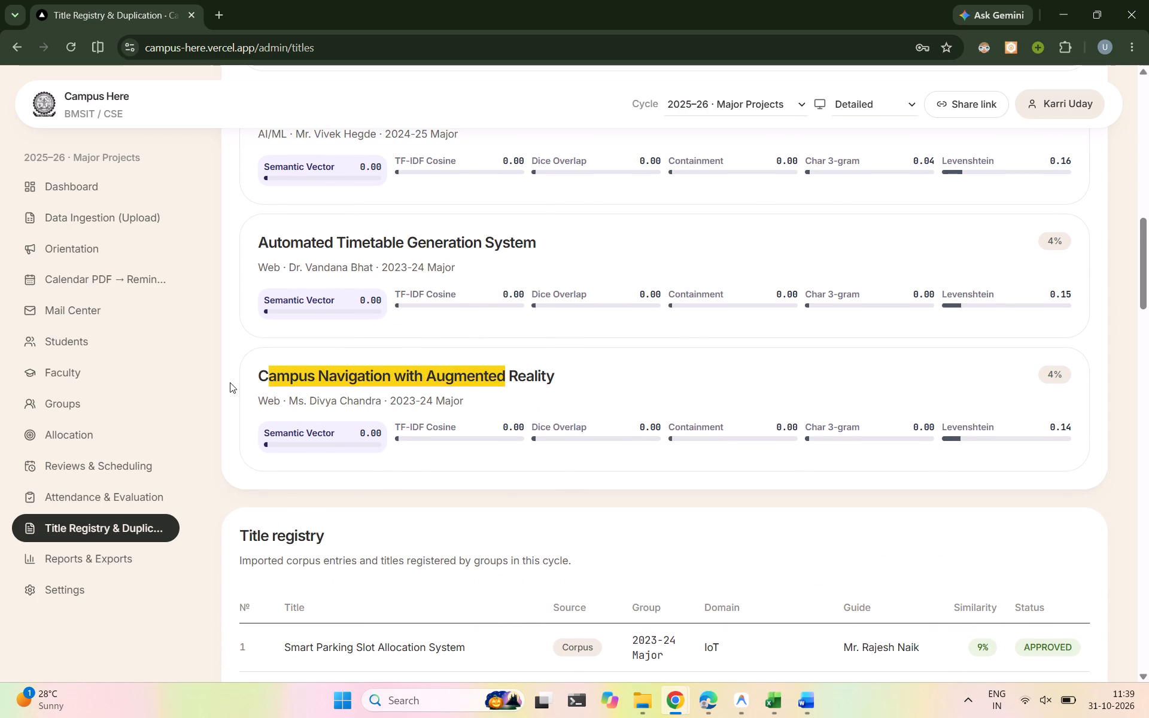
key(ctrl+c)
scroll(230, 382, up, 3)
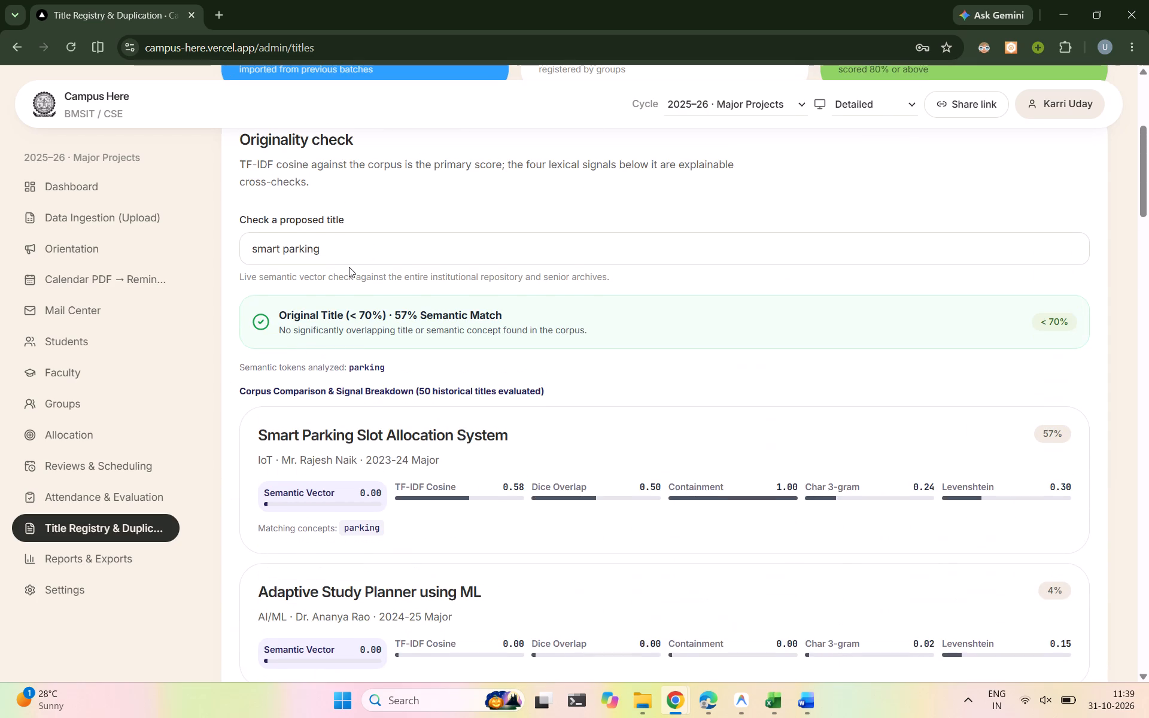
triple_click(349, 267)
key(ctrl+v)
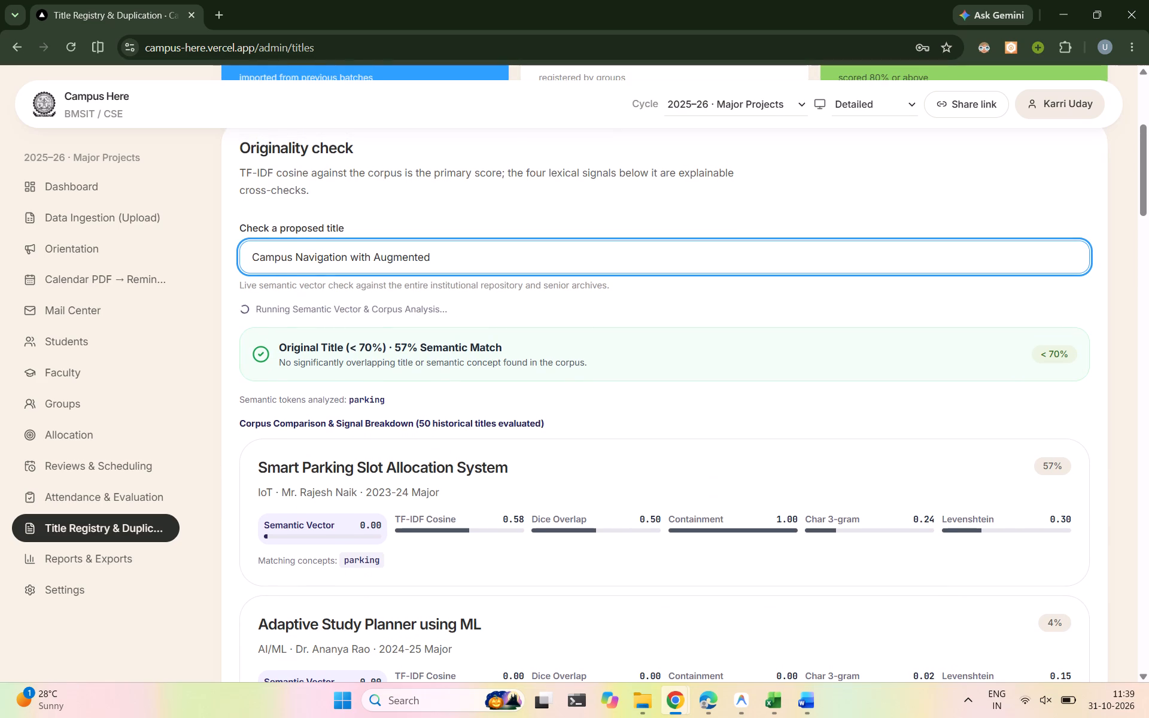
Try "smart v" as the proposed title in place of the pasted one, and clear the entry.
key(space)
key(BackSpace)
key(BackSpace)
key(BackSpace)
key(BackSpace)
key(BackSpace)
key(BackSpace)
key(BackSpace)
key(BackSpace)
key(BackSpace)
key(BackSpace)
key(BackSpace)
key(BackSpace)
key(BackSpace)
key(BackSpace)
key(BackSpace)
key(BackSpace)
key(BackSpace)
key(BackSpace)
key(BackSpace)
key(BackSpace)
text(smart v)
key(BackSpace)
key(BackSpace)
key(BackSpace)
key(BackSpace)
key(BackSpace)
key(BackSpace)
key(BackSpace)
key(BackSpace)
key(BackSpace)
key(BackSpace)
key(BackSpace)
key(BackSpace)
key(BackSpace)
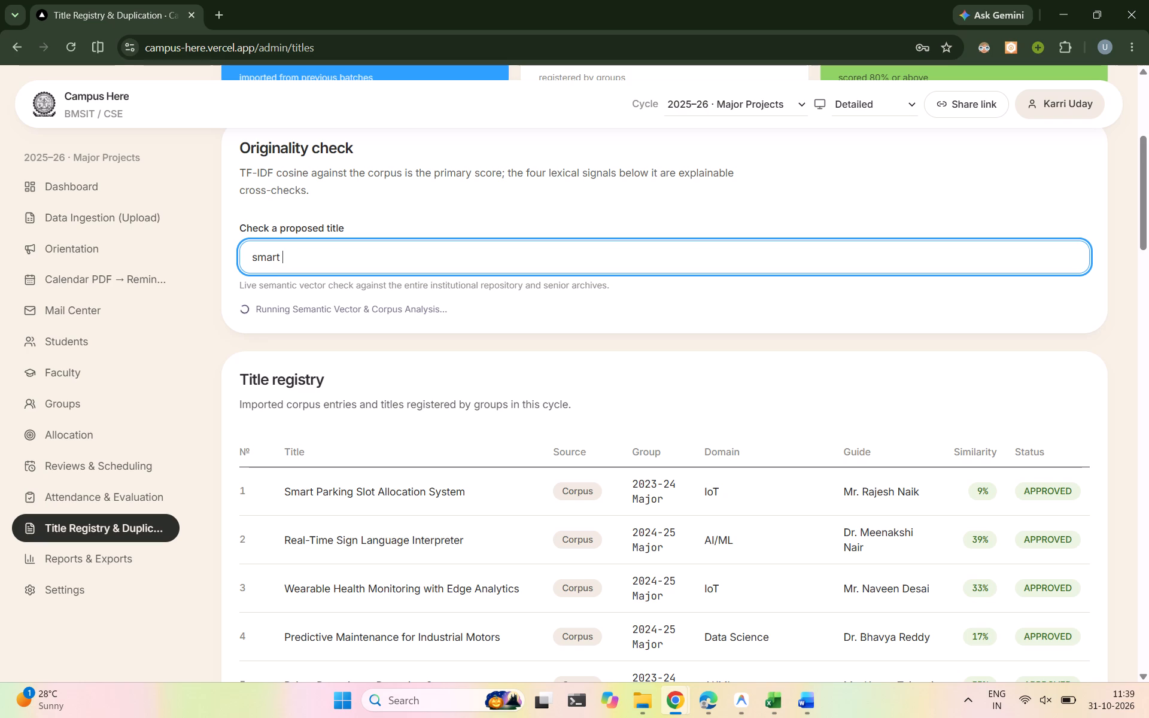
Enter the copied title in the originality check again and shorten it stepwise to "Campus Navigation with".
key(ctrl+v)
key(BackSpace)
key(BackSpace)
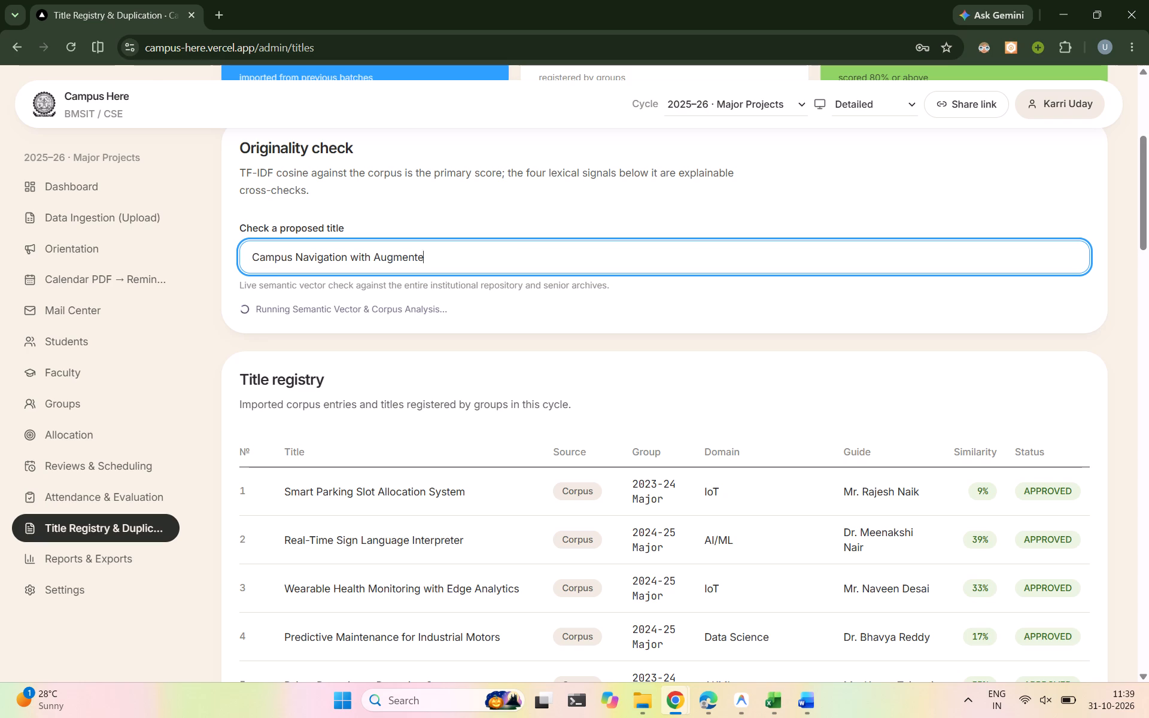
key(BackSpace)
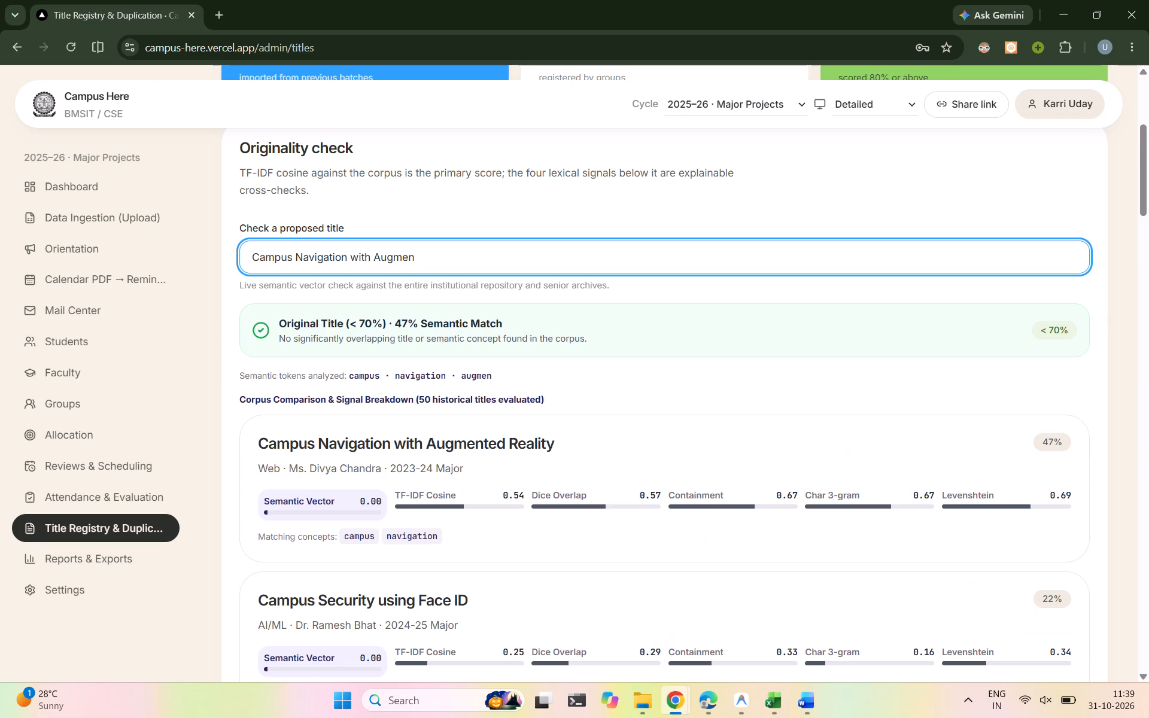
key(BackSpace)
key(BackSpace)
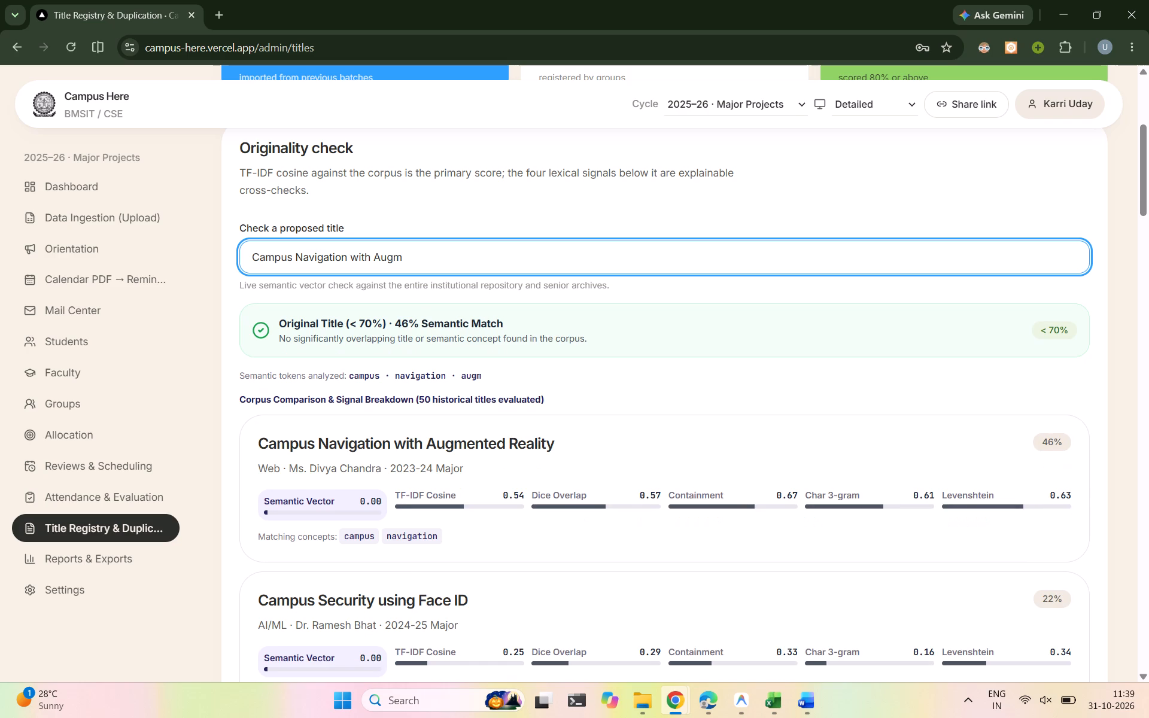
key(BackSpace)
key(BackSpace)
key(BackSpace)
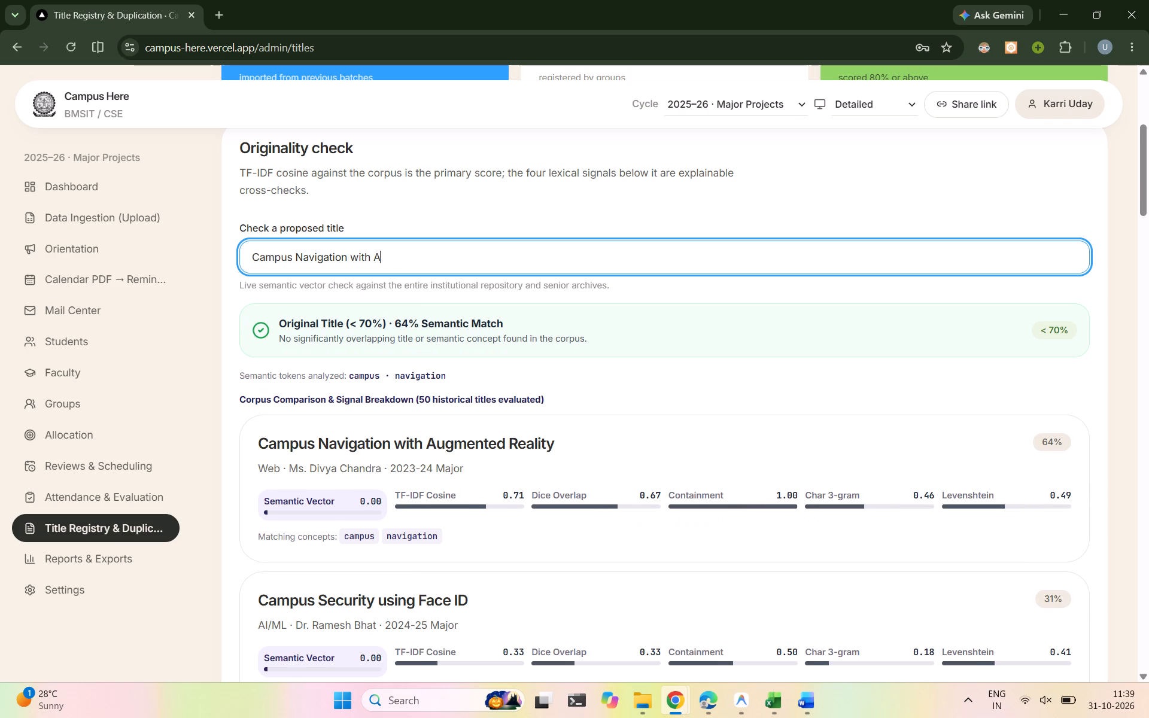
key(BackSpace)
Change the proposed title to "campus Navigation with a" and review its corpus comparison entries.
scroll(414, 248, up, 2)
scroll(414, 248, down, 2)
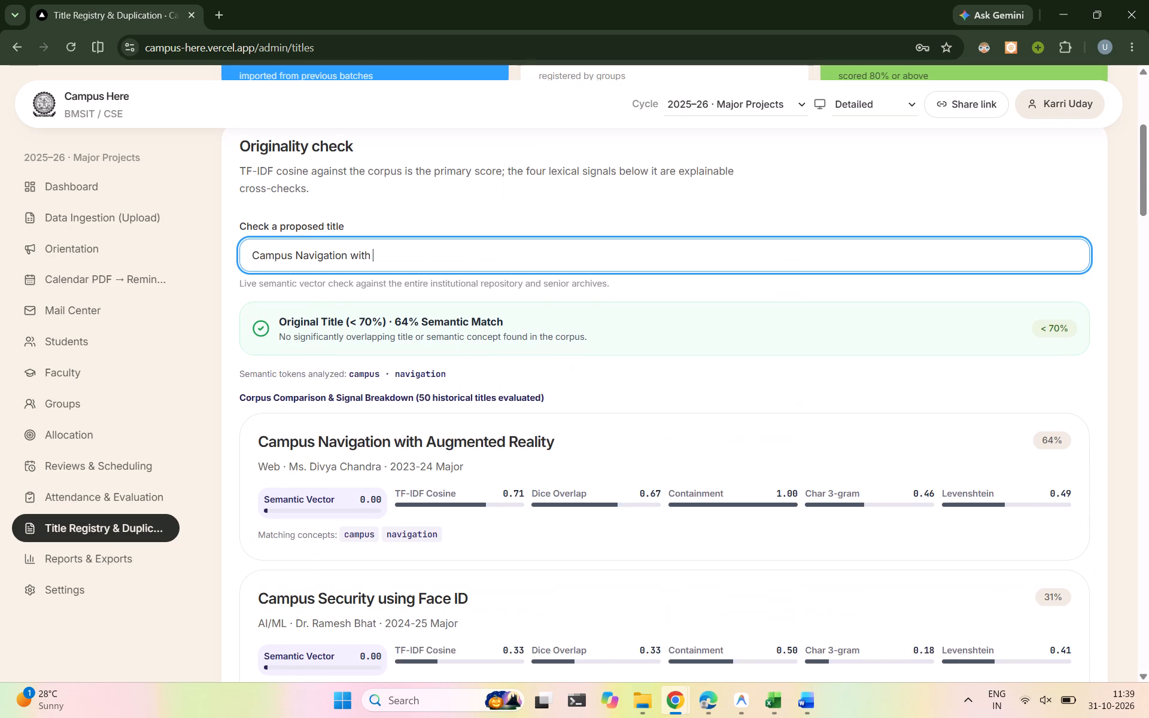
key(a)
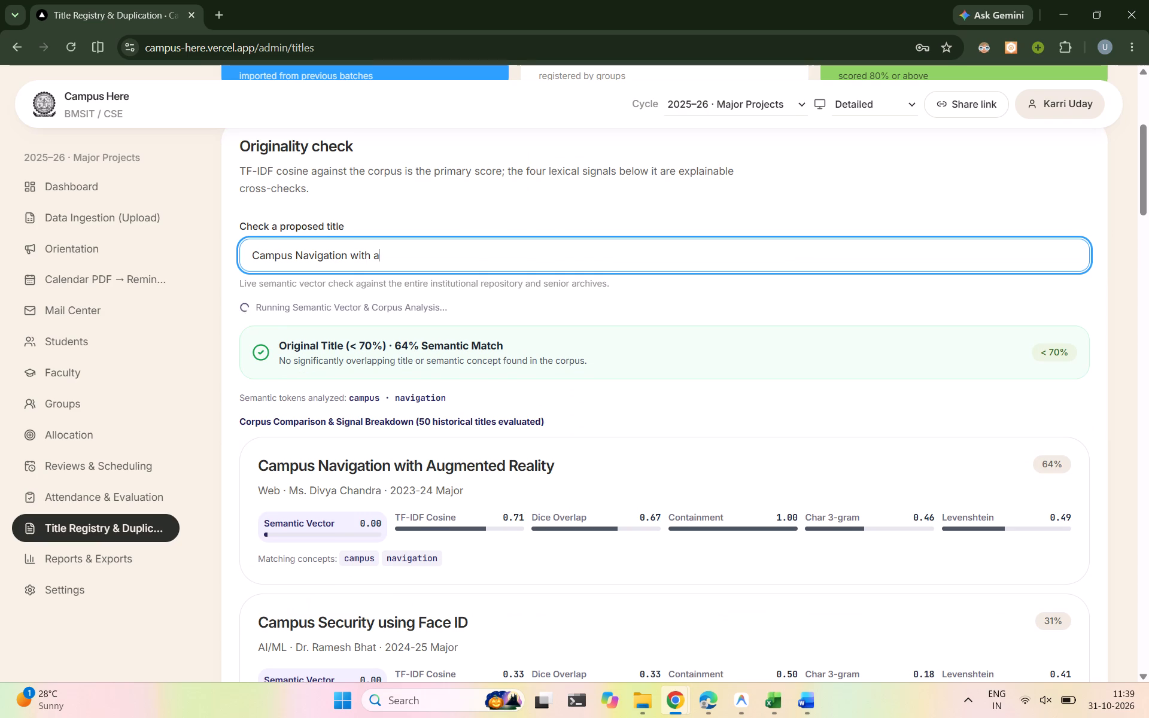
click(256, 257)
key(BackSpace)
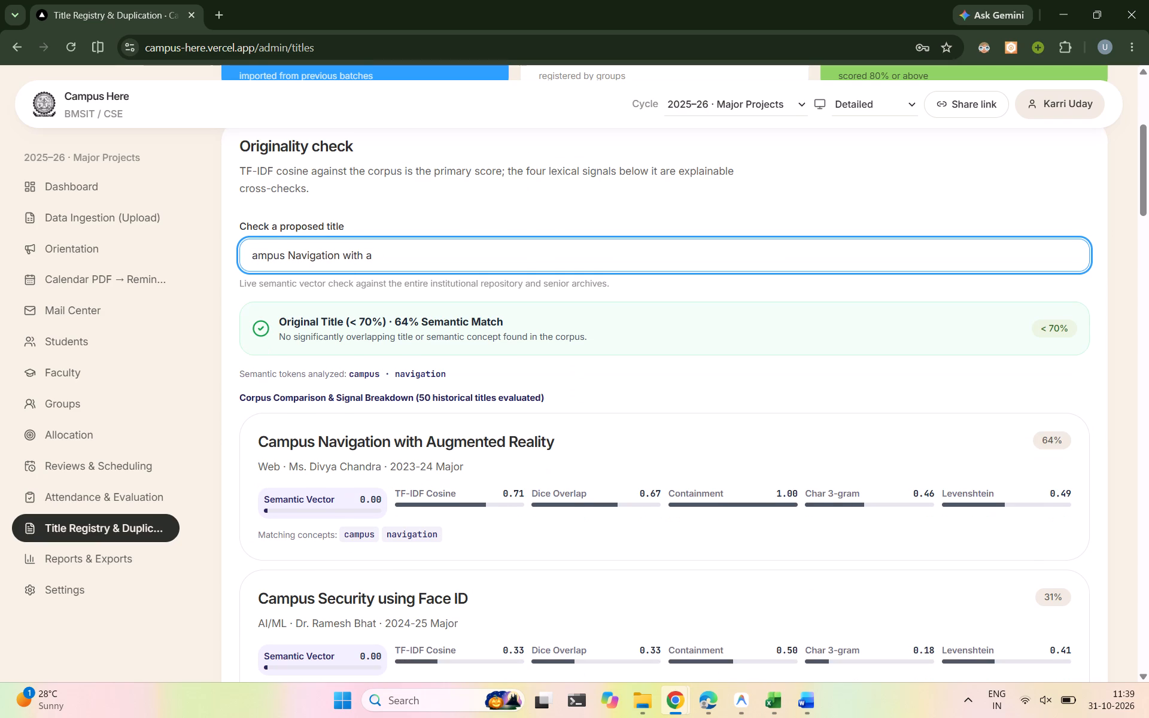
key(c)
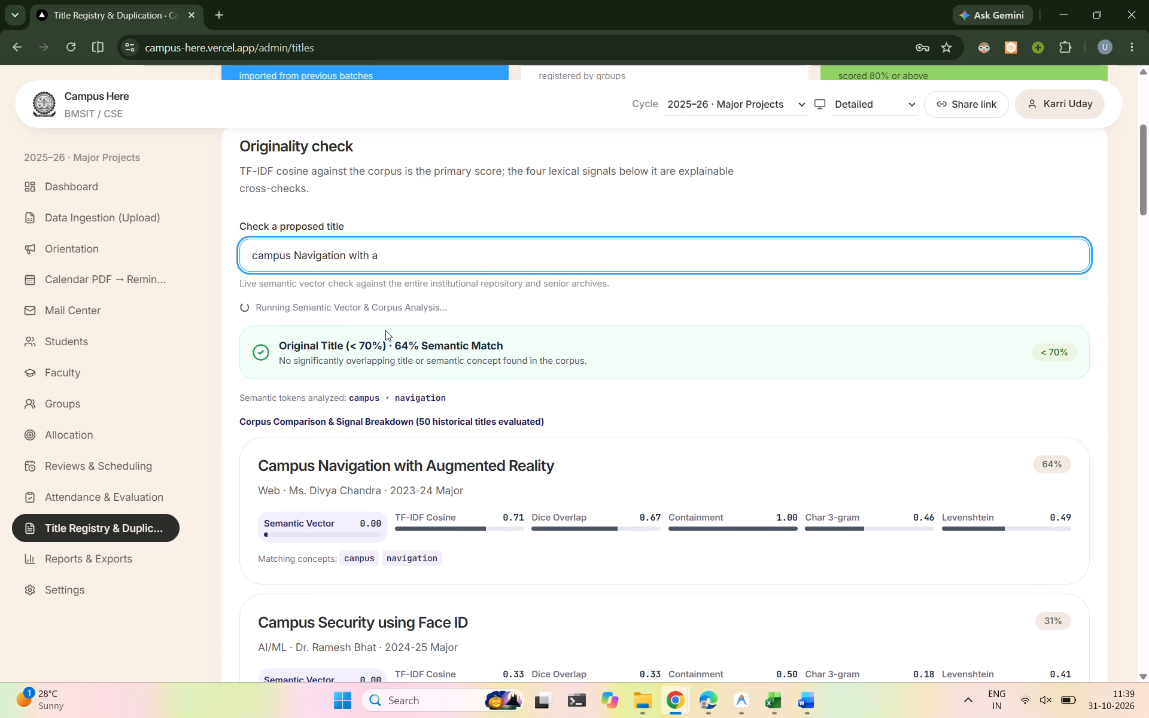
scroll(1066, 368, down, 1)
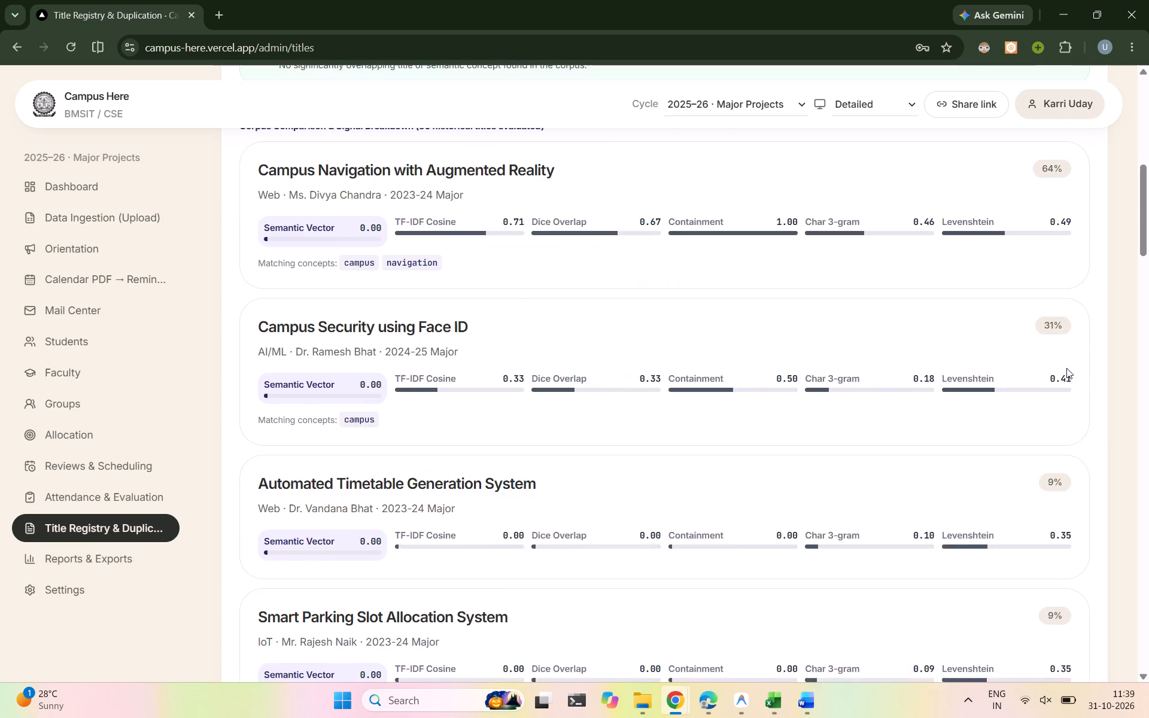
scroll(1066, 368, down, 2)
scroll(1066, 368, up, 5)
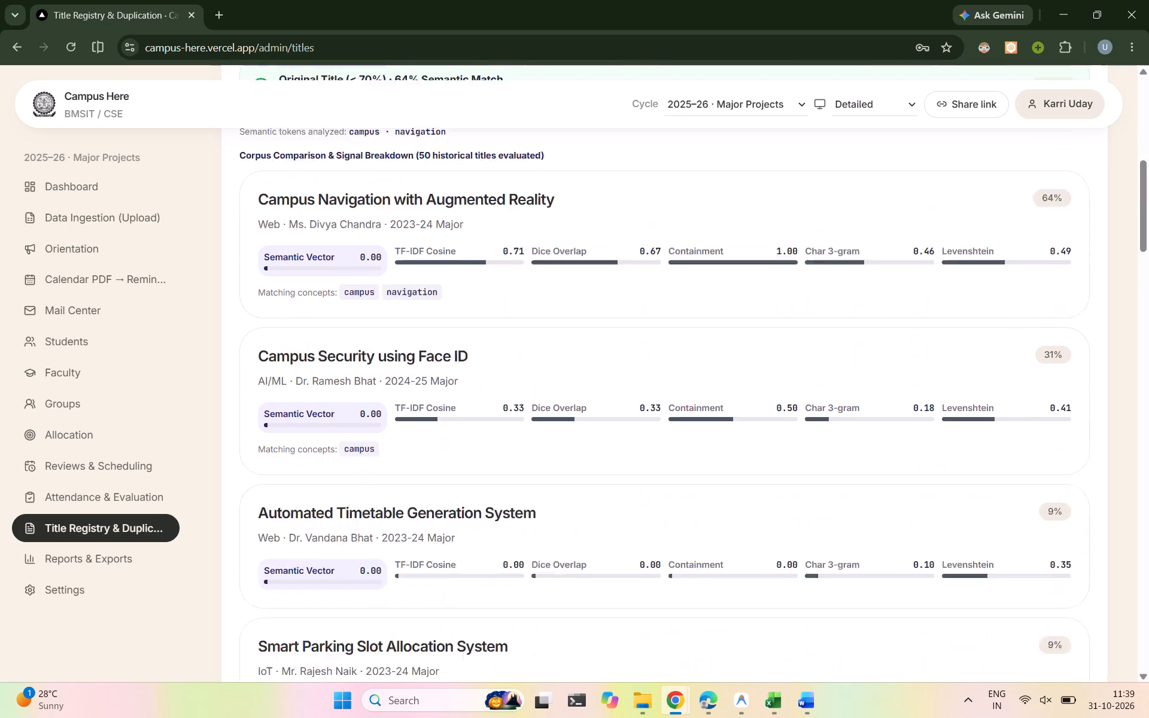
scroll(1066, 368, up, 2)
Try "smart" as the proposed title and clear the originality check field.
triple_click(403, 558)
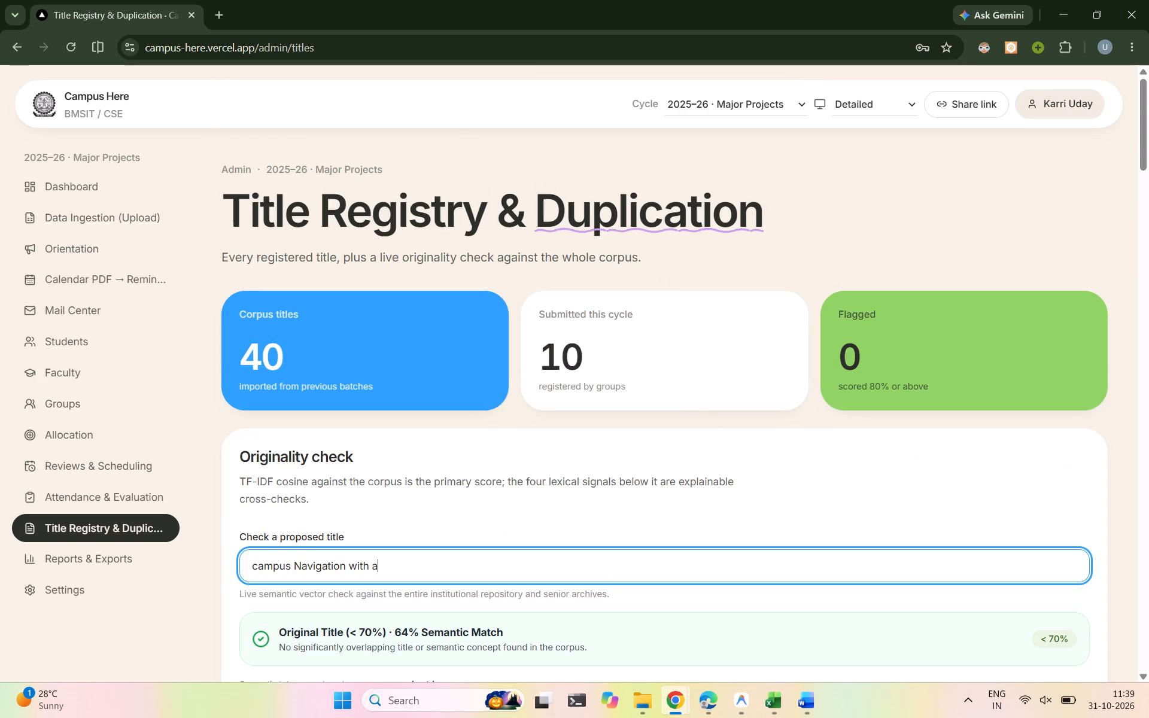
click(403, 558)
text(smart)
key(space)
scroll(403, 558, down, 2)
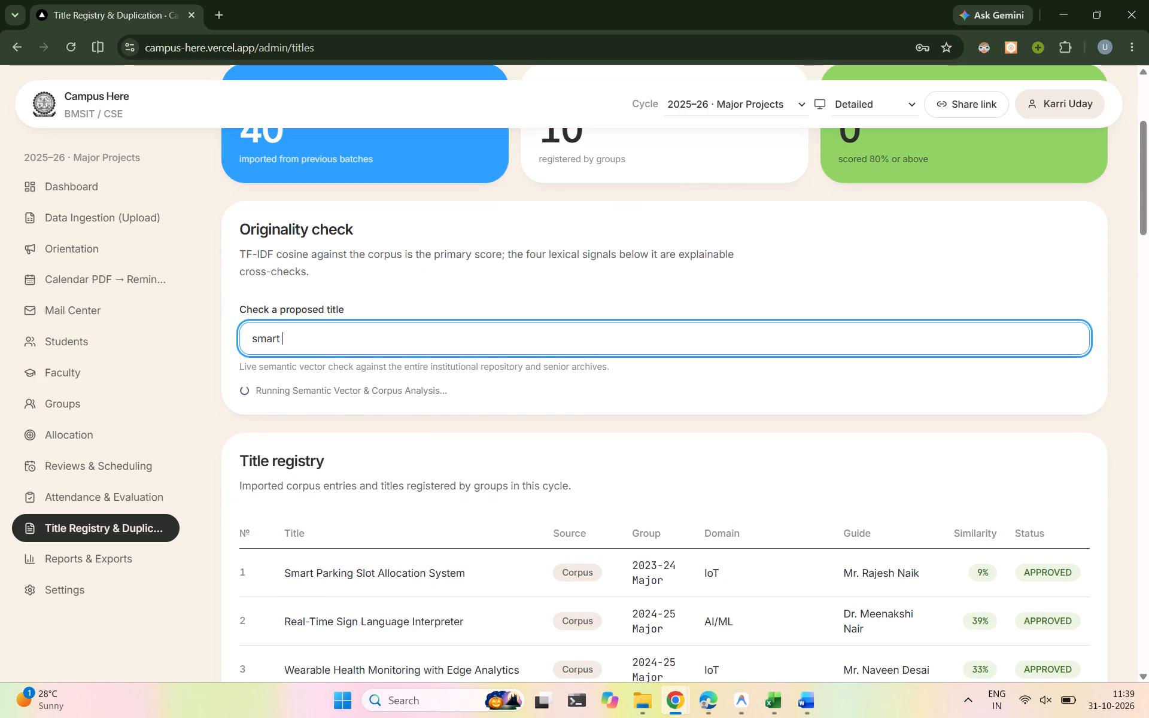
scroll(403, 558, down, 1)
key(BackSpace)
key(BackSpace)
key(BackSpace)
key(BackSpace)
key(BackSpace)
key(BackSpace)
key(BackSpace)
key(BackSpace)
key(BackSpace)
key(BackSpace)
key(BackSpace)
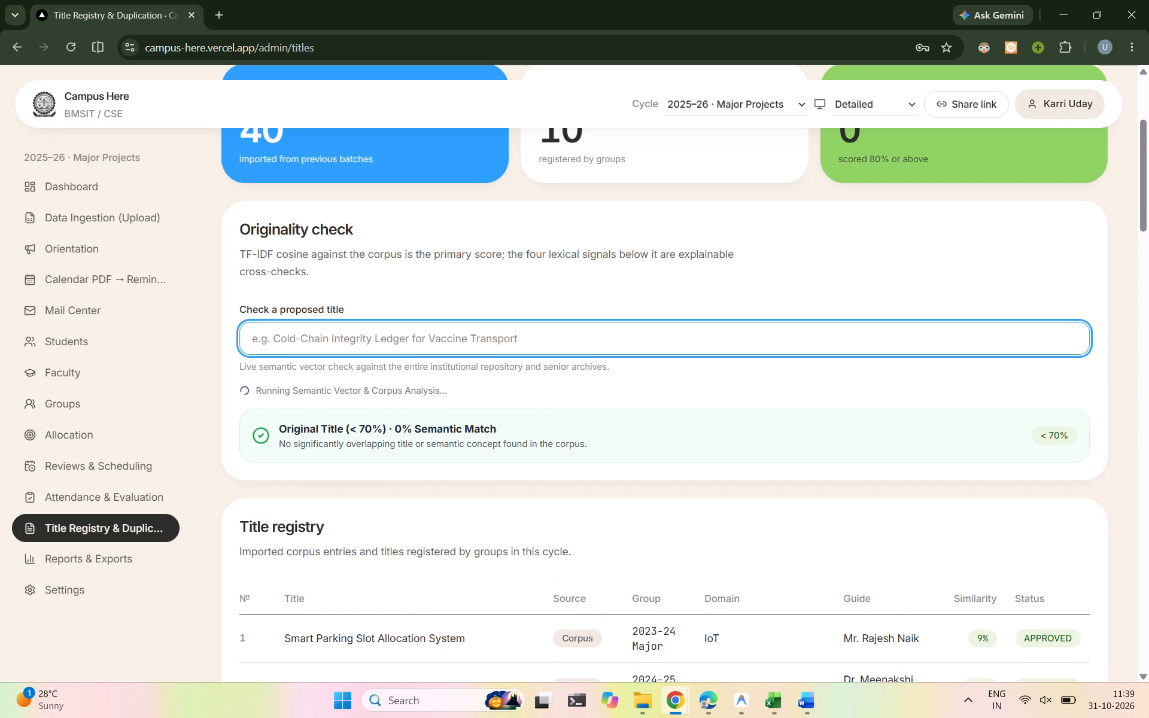
Check the copied title "Campus Navigation with Augmented" for originality and review the senior project archive match.
key(ctrl+v)
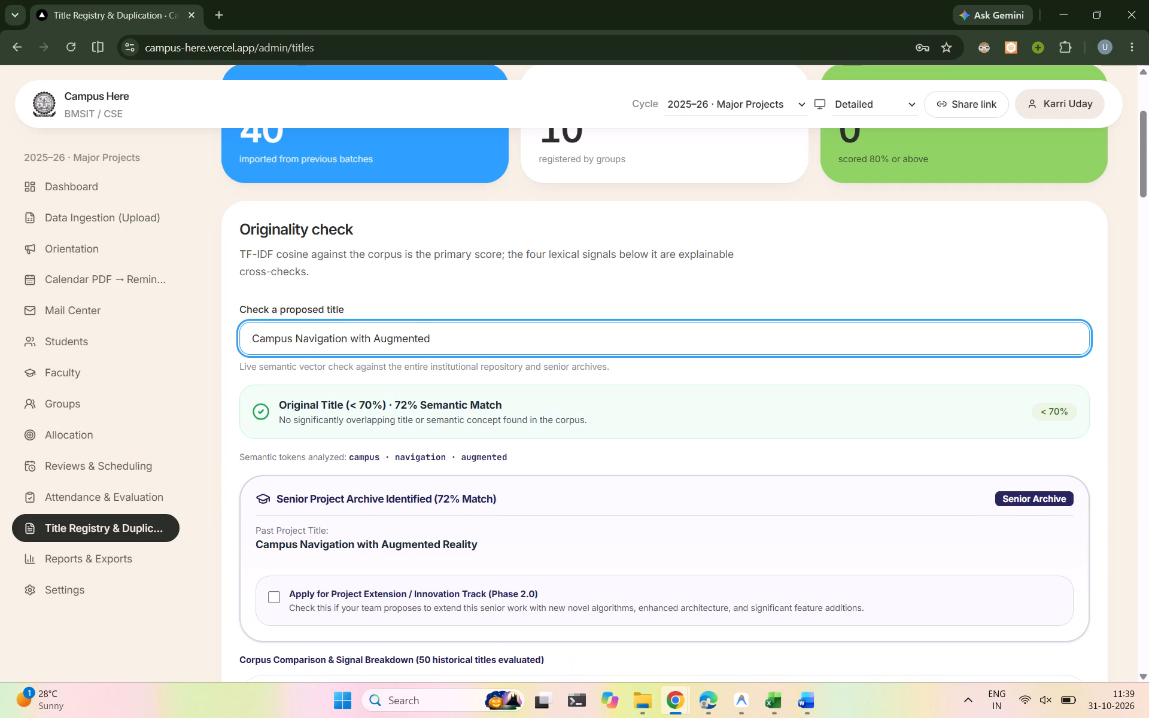
scroll(403, 558, down, 1)
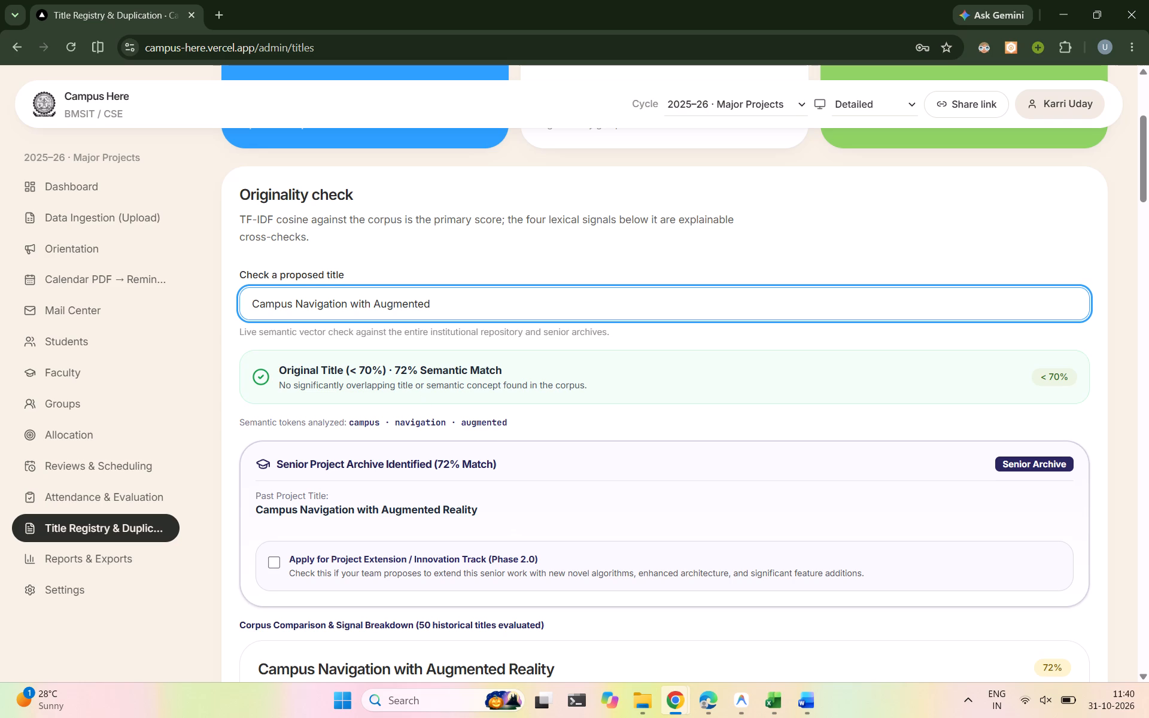
scroll(427, 444, down, 1)
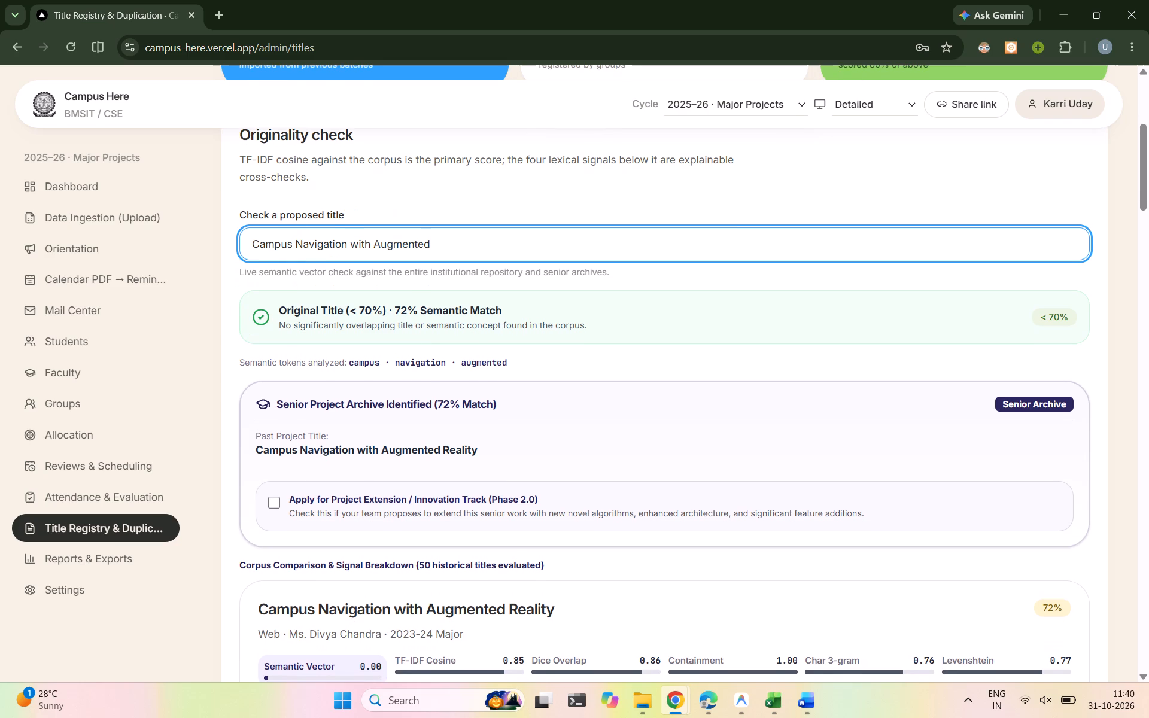
scroll(427, 444, down, 1)
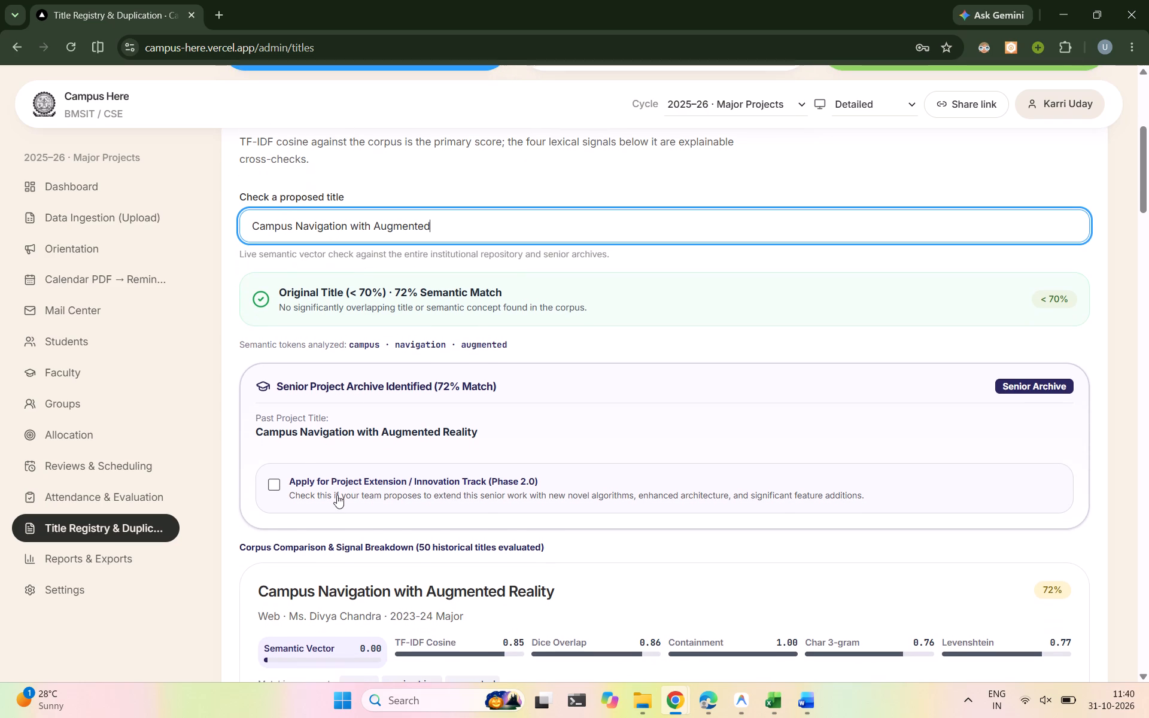
Enable Apply for Project Extension / Innovation Track (Phase 2.0) and open the Proposed Novel Features & Technical Delta entry.
click(280, 487)
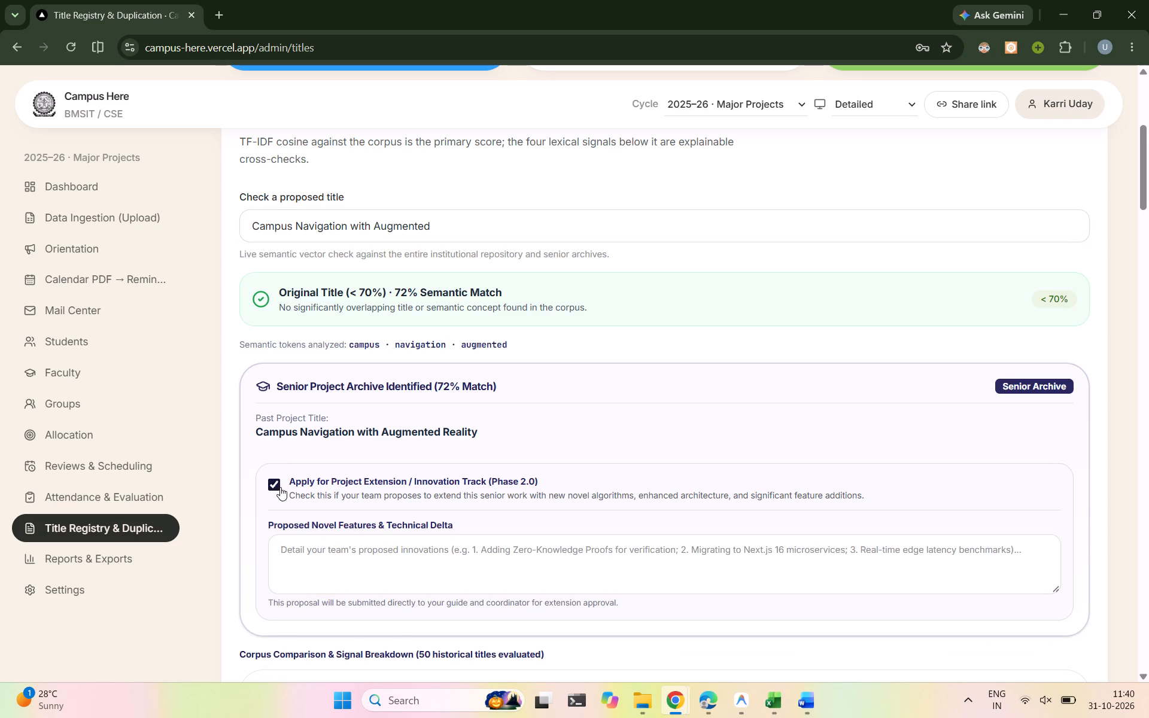
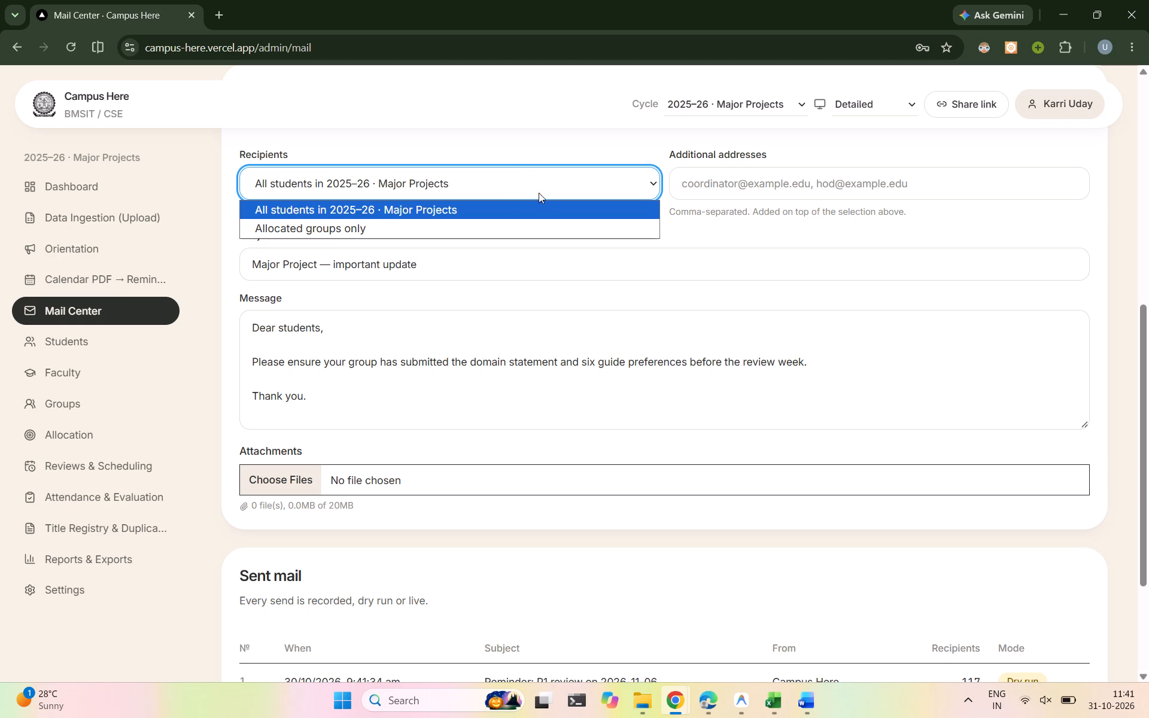
Select All students in 2025–26 · Major Projects as the mail recipients and look over the recipient options in the compose form.
click(506, 209)
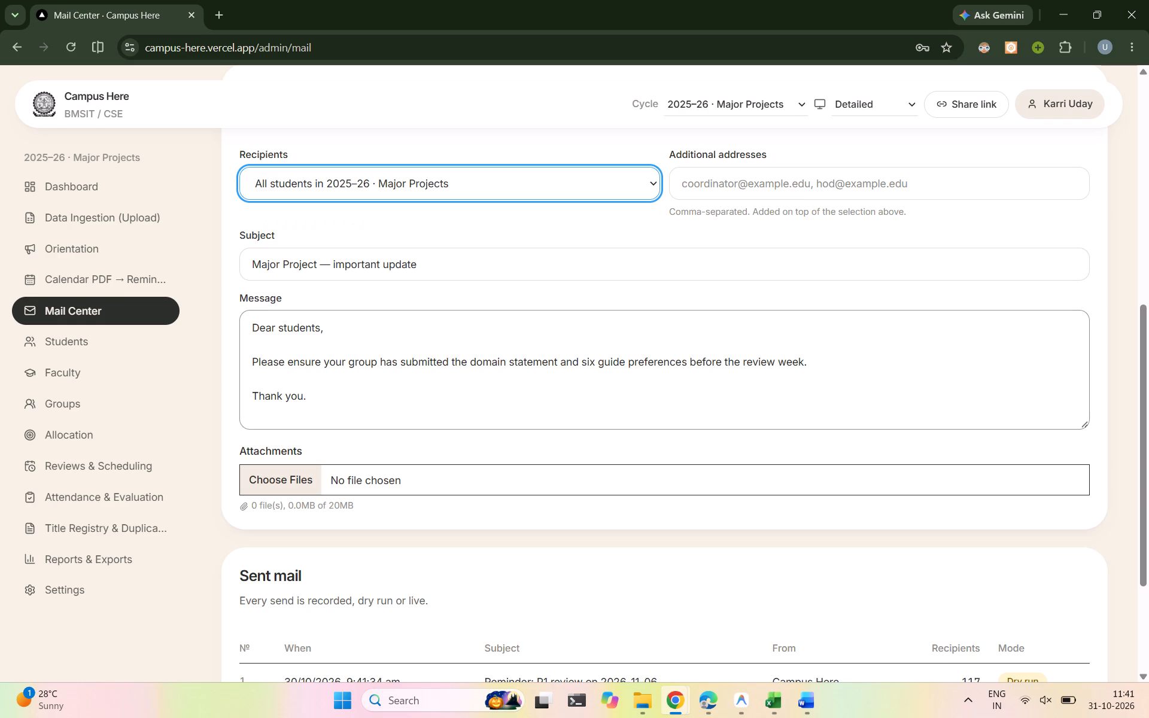
scroll(386, 341, up, 1)
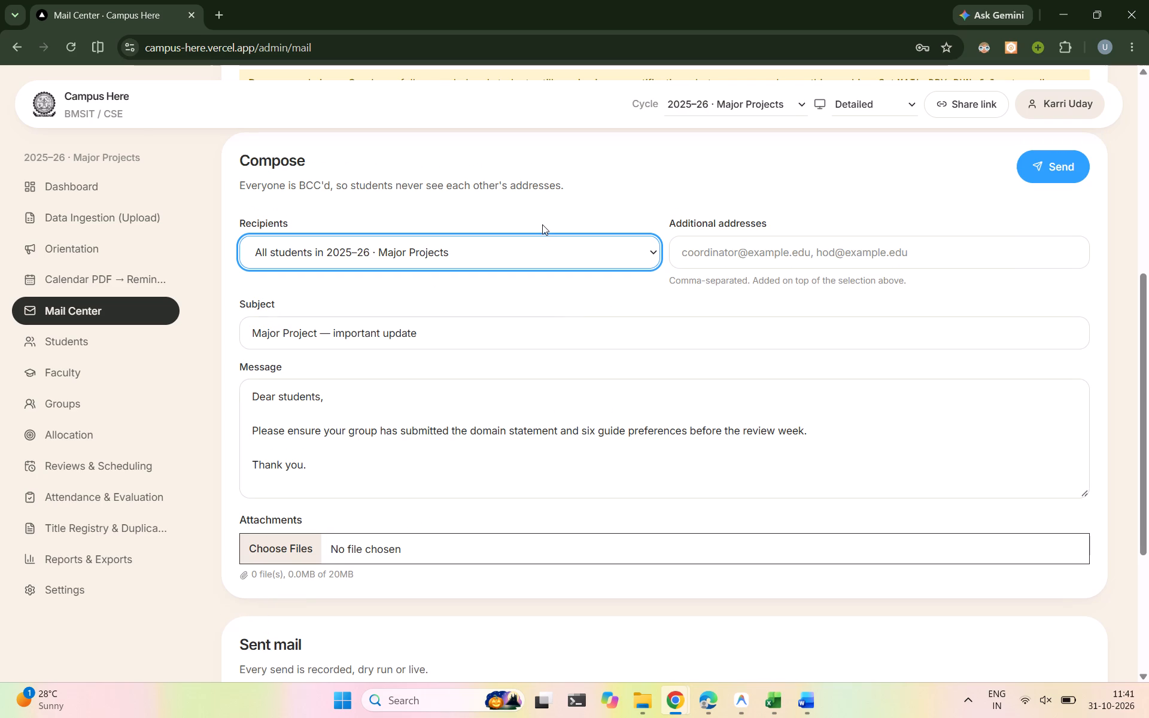
click(543, 263)
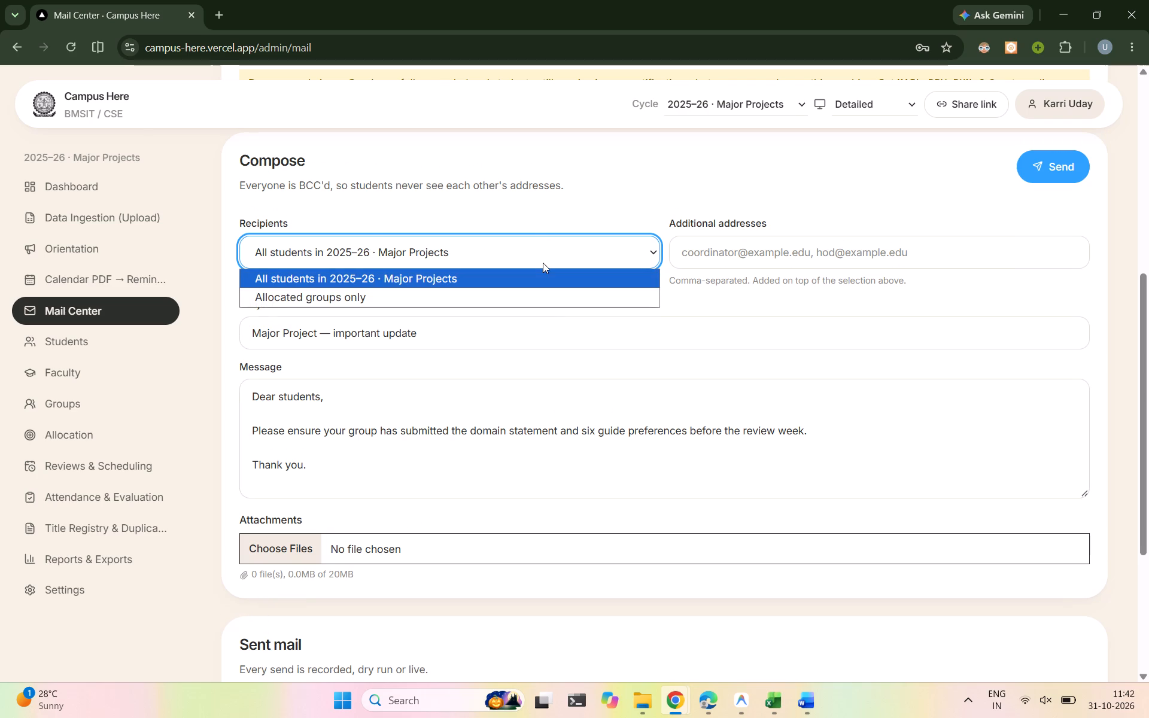
click(122, 250)
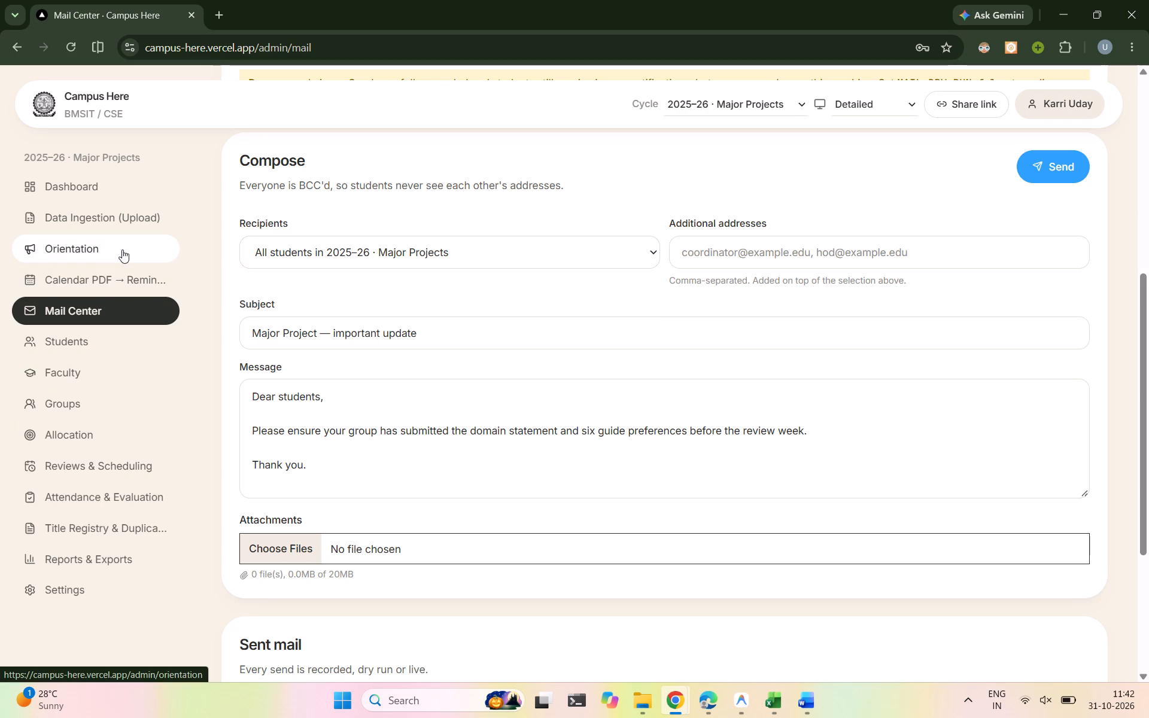
Open the Orientation page, review the posted Major Project Orientation, and start and stop its audio reading.
click(122, 250)
scroll(286, 349, down, 1)
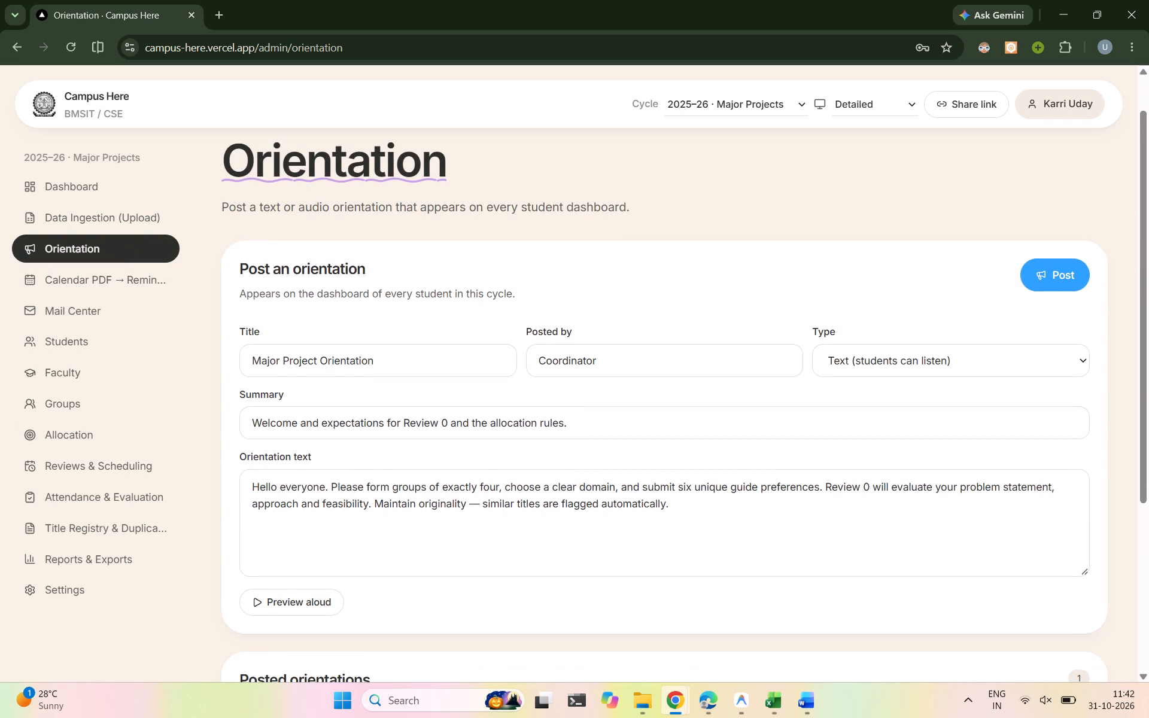
scroll(286, 349, down, 1)
scroll(326, 380, down, 4)
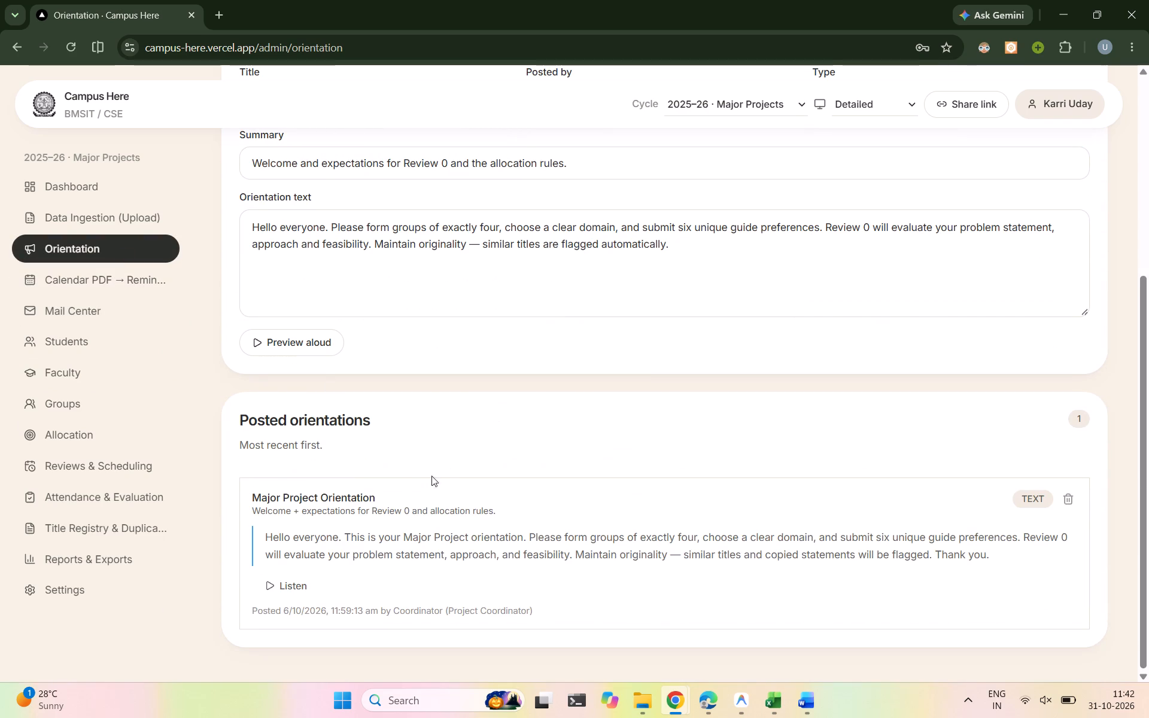
click(285, 589)
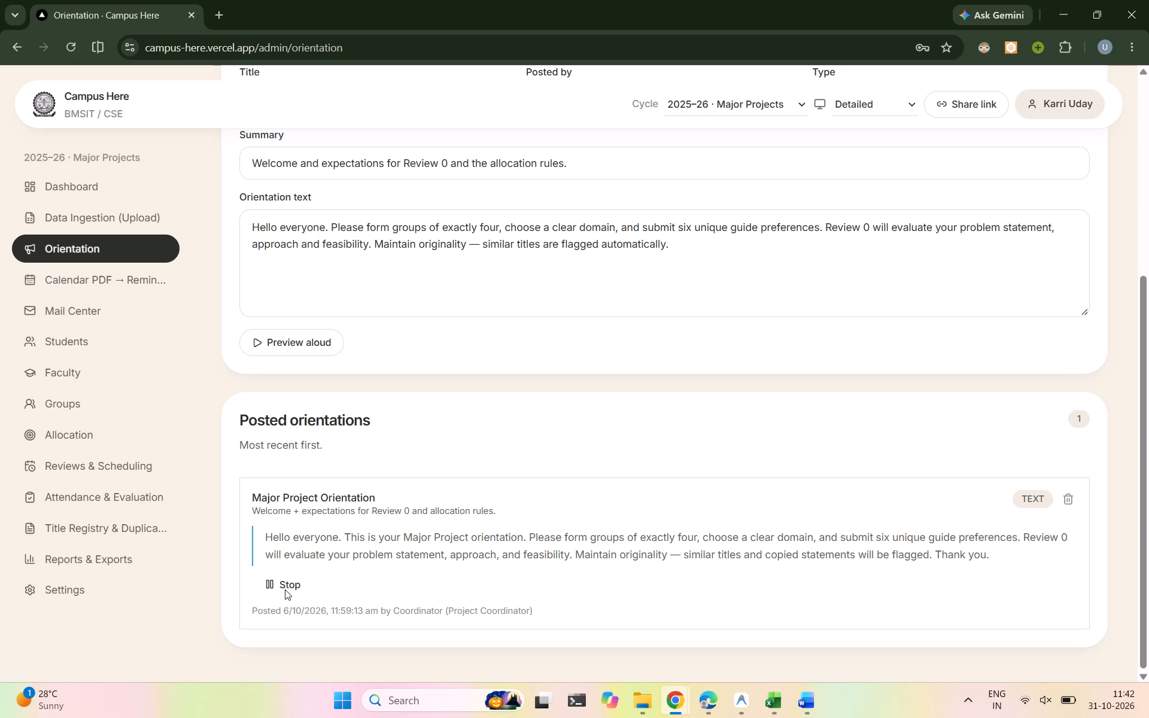
click(285, 589)
Open Reports & Exports and examine the workbooks offered in the Export centre.
click(98, 554)
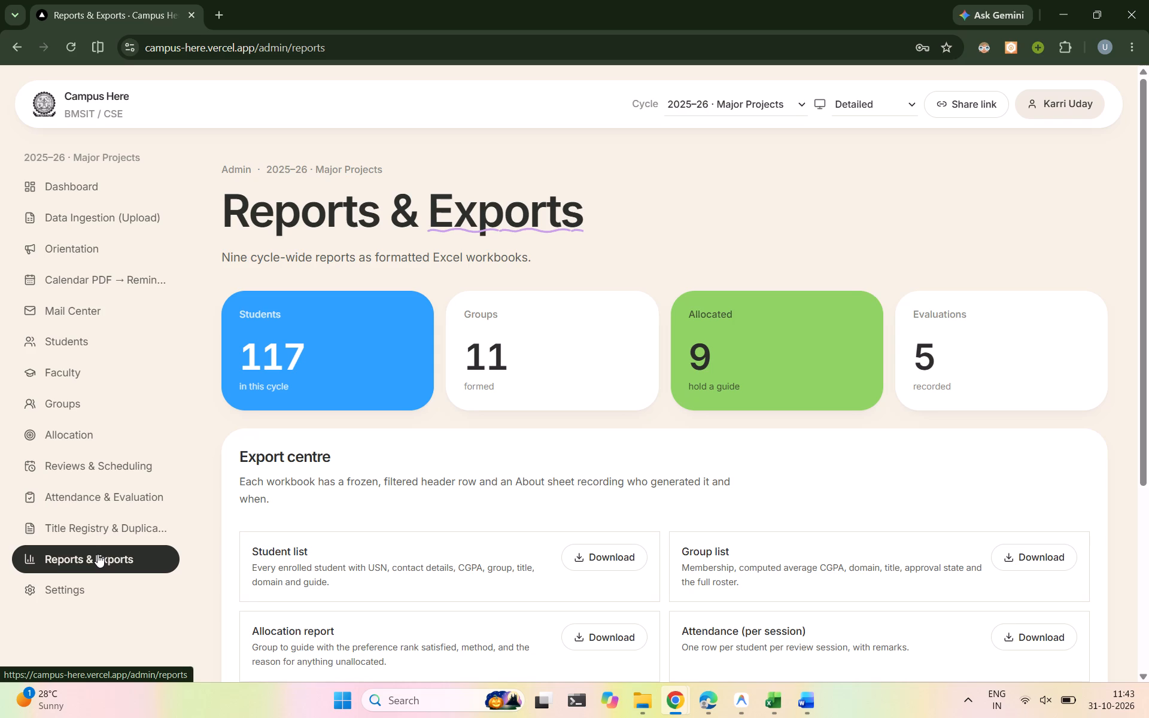
scroll(98, 554, down, 1)
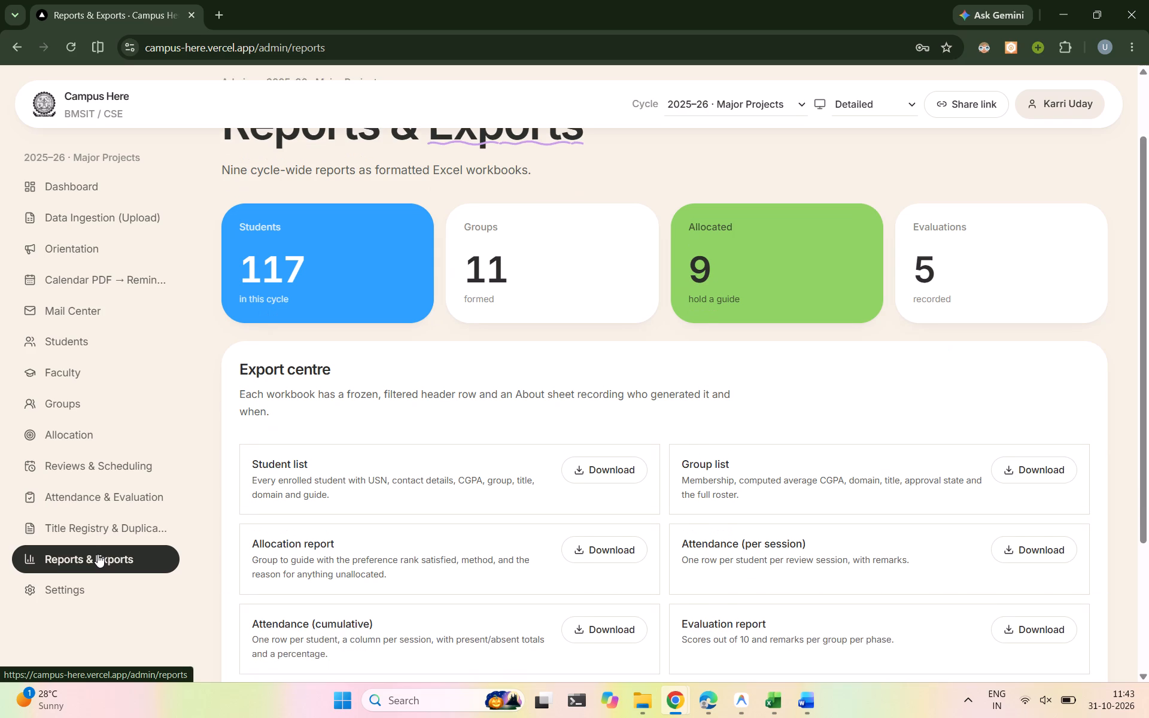
scroll(98, 554, down, 1)
scroll(310, 570, down, 1)
scroll(558, 403, down, 1)
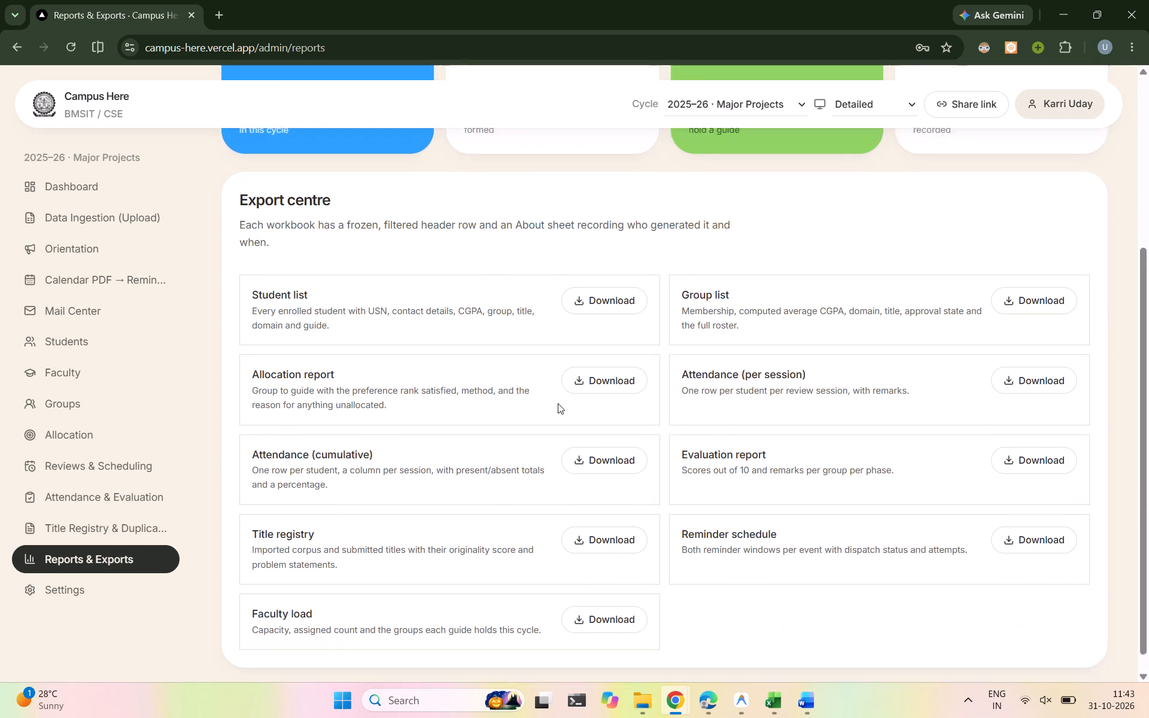
scroll(558, 403, down, 1)
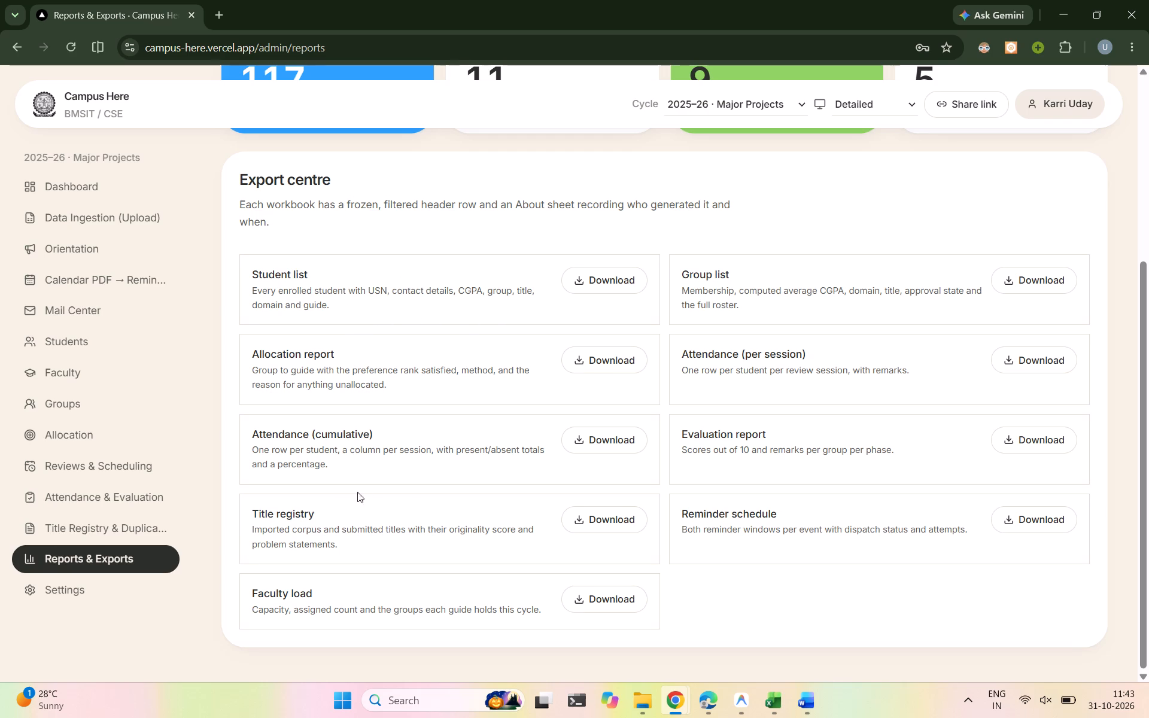
Open Attendance & Evaluation and examine the review sessions' attendance, scores and remarks, along with the cycle-wide export options.
click(134, 495)
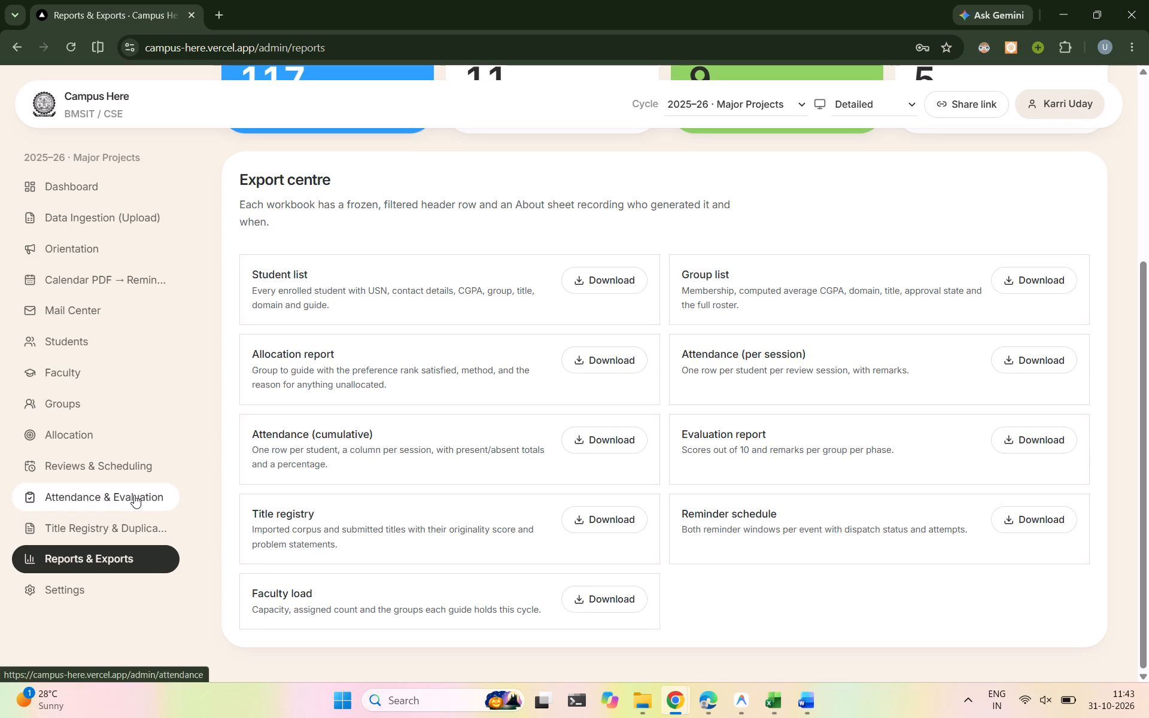
click(134, 495)
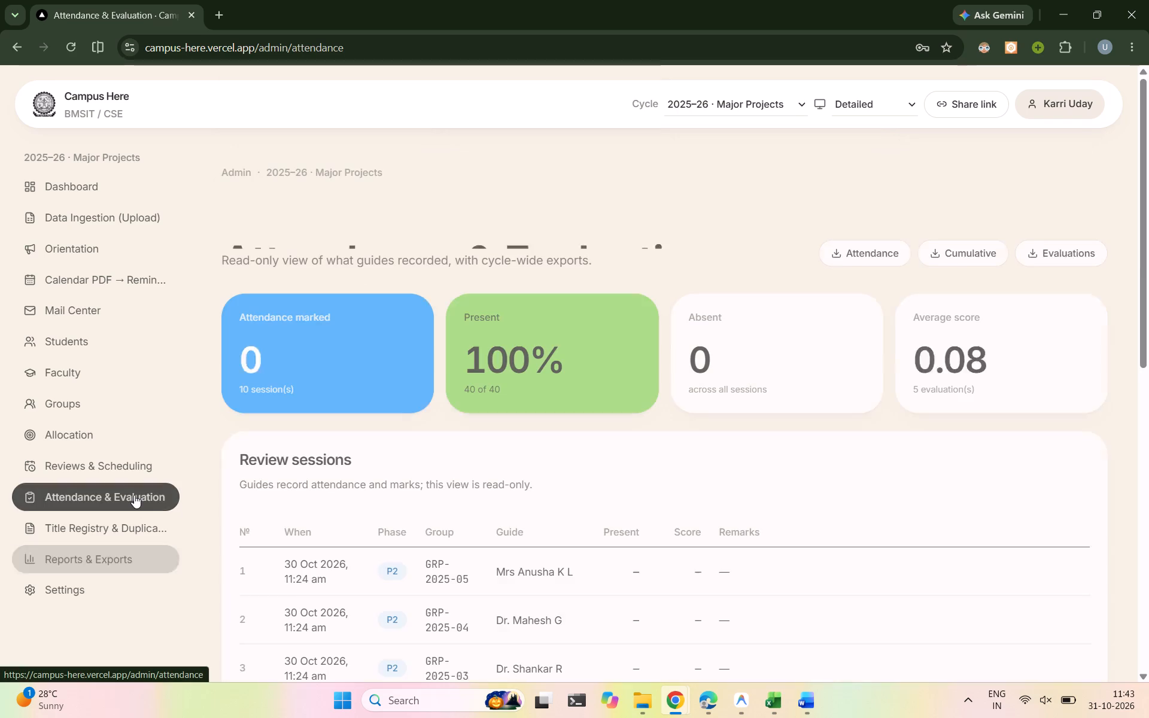
scroll(332, 554, down, 2)
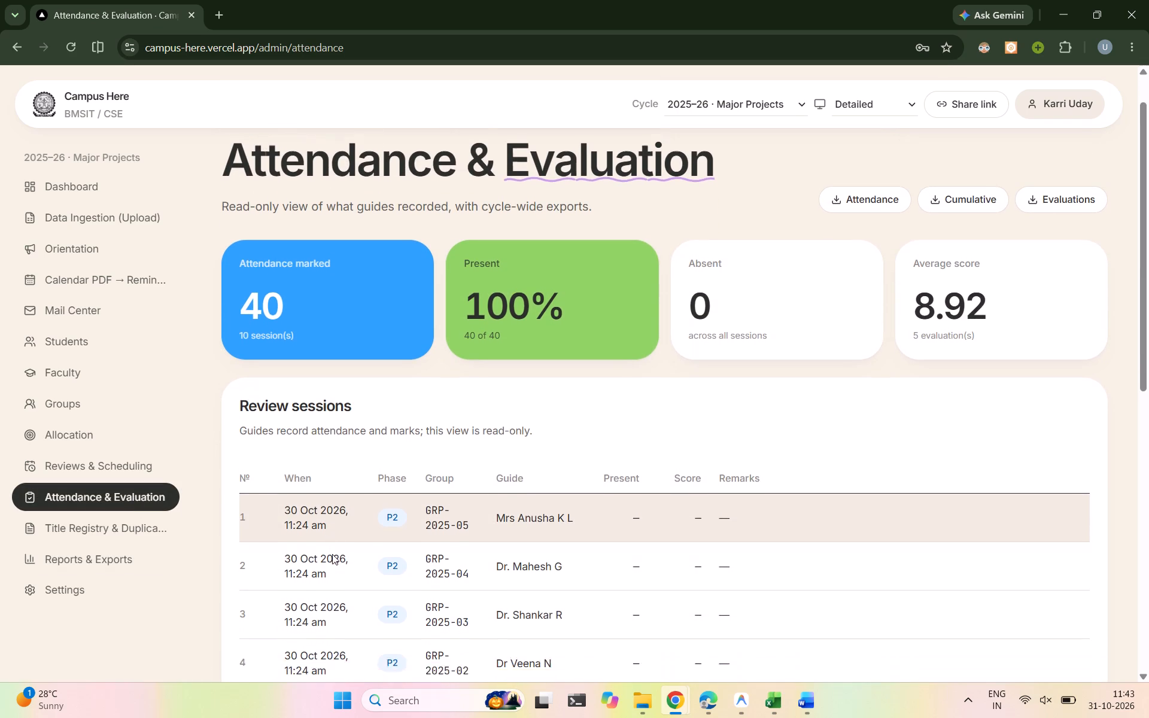
scroll(332, 554, down, 1)
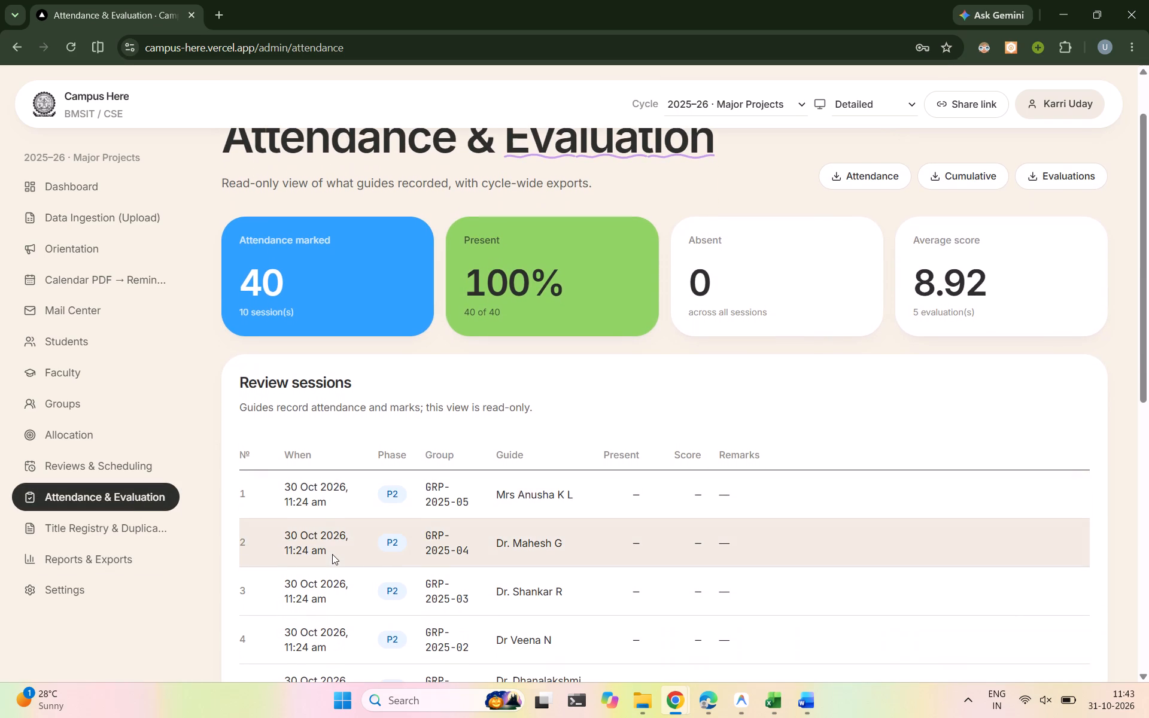
scroll(332, 554, down, 2)
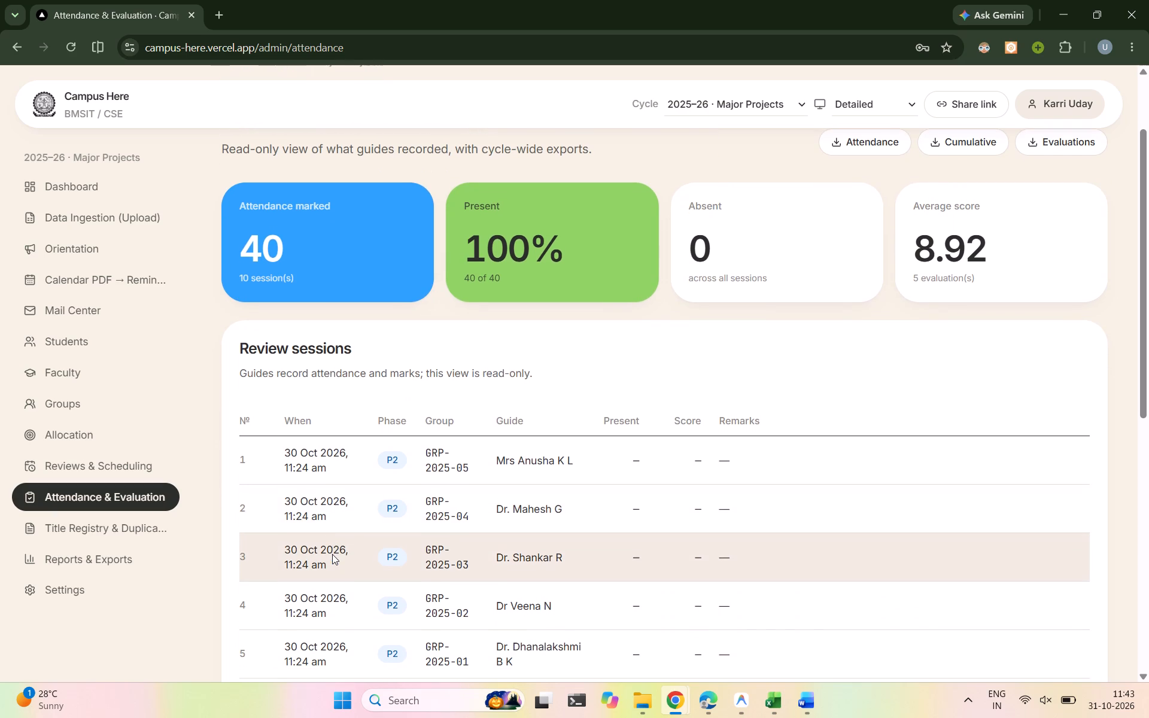
scroll(332, 554, down, 3)
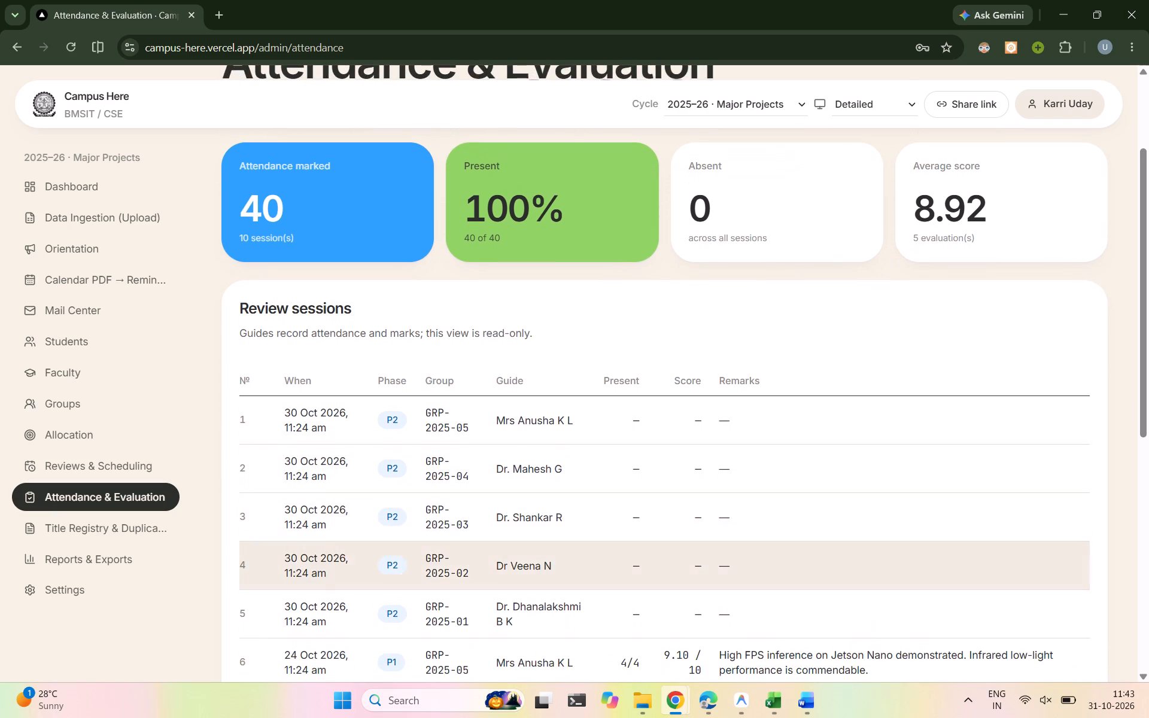
scroll(332, 554, down, 3)
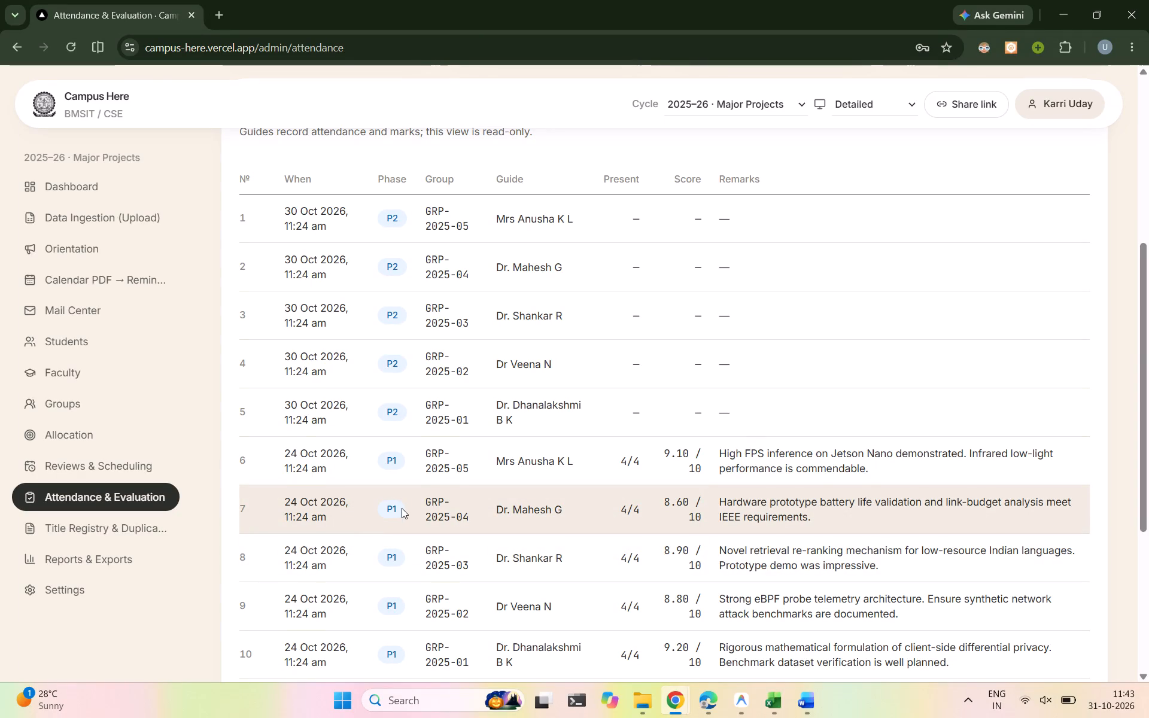
scroll(402, 508, down, 3)
scroll(402, 508, up, 5)
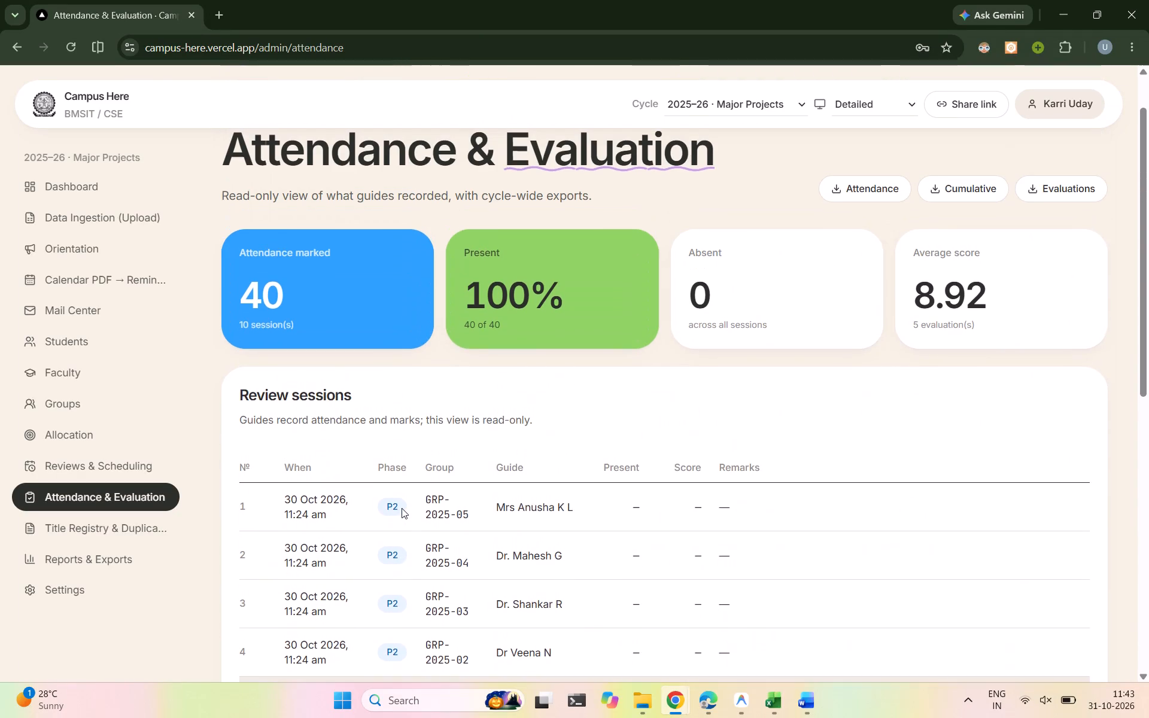
scroll(402, 508, up, 1)
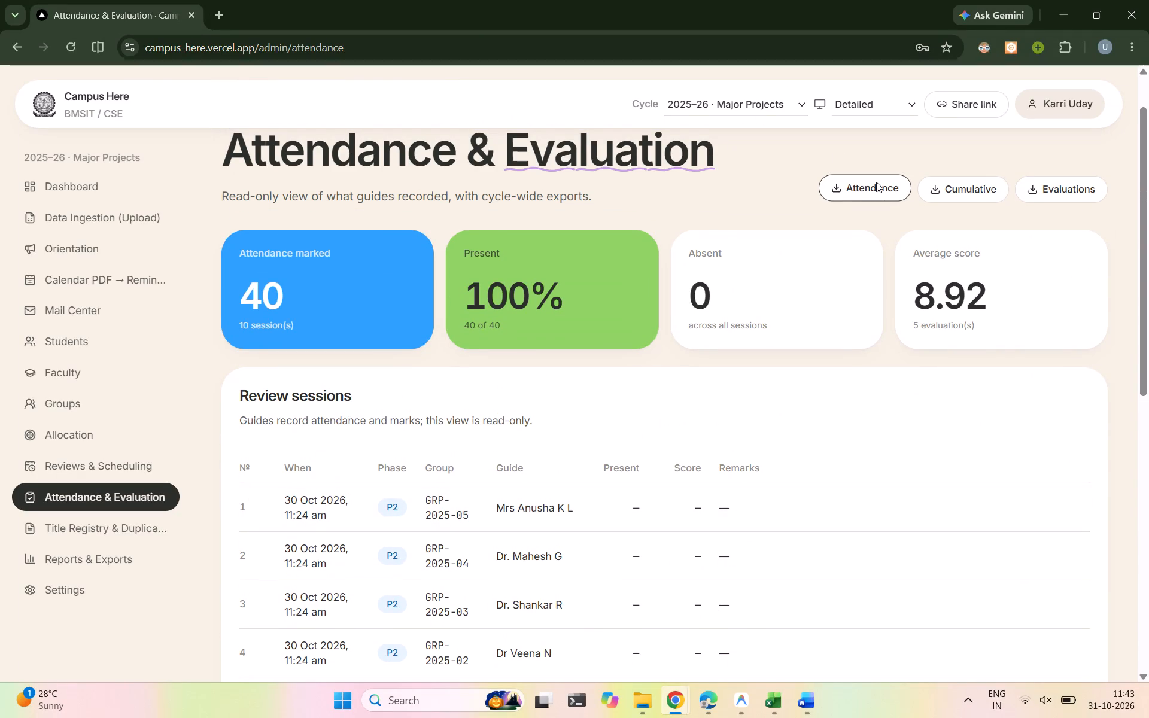
scroll(876, 182, up, 1)
scroll(778, 208, up, 1)
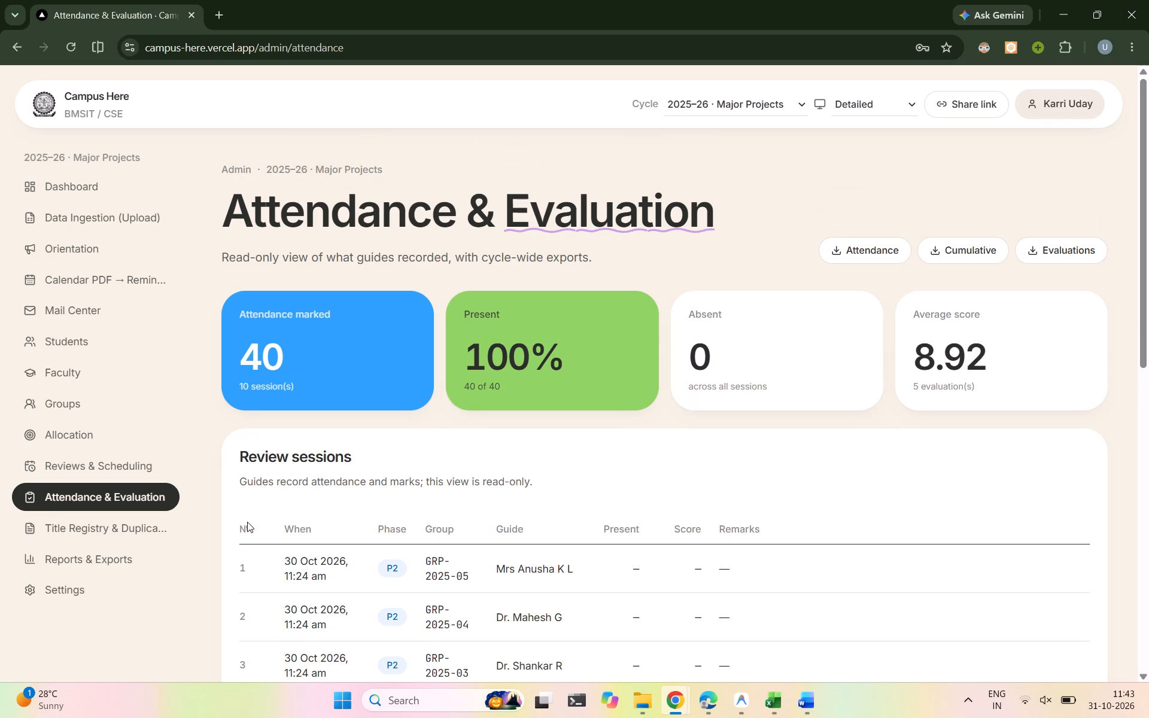
Return to Reports & Exports and review the Export centre's report list again.
click(124, 561)
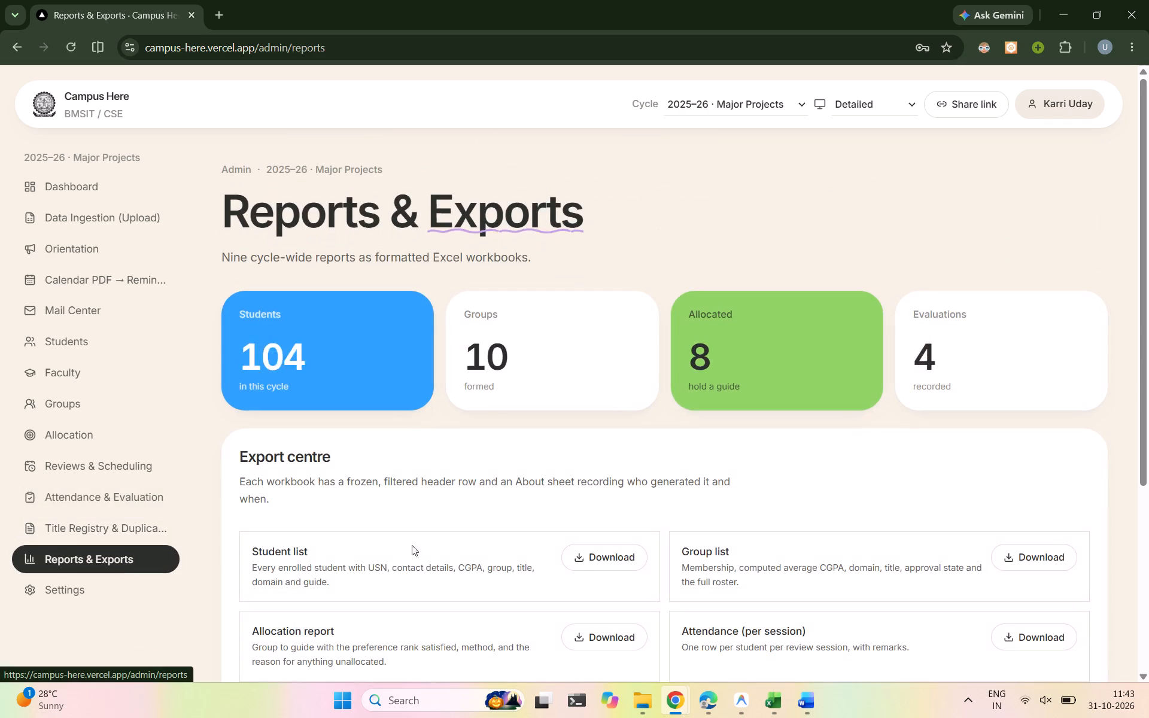
scroll(440, 541, down, 3)
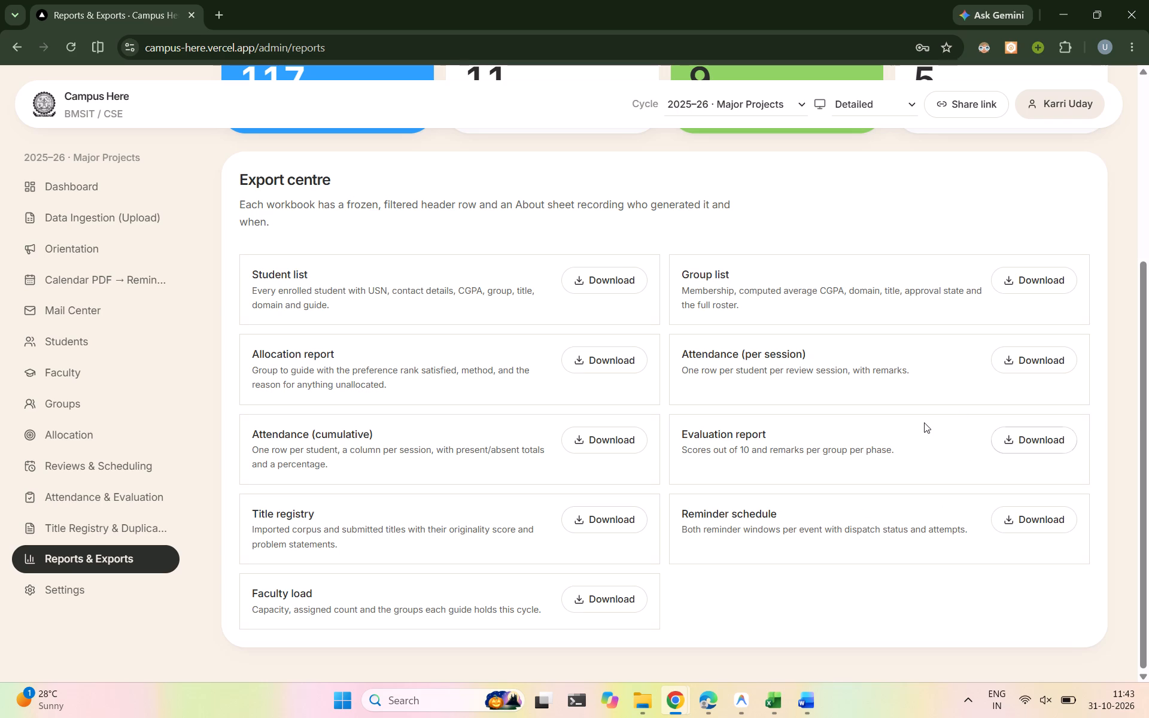
Open Title Registry & Duplication and examine the originality check and the registered titles.
click(86, 522)
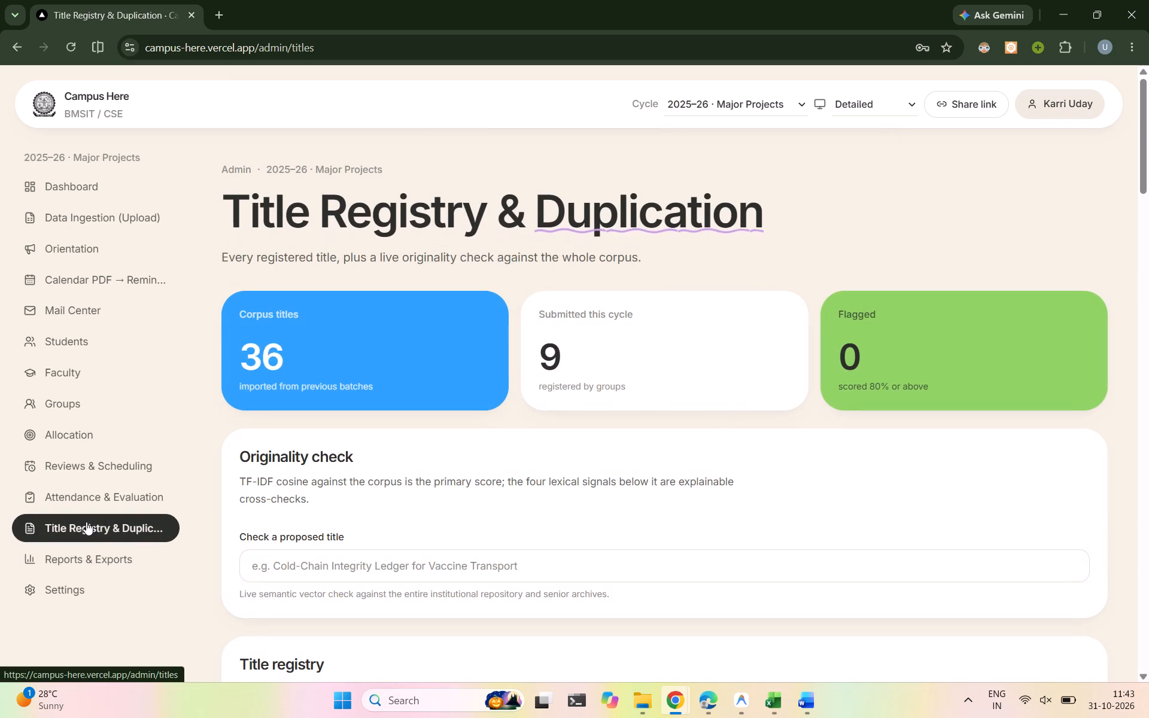
scroll(546, 460, down, 2)
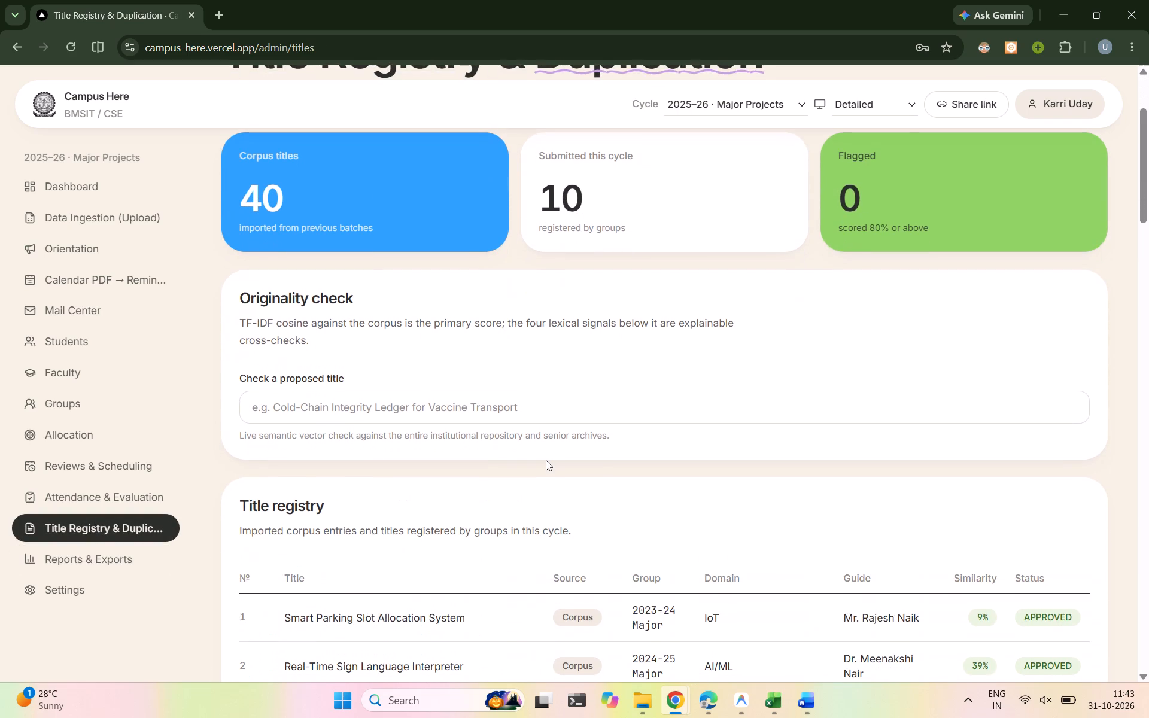
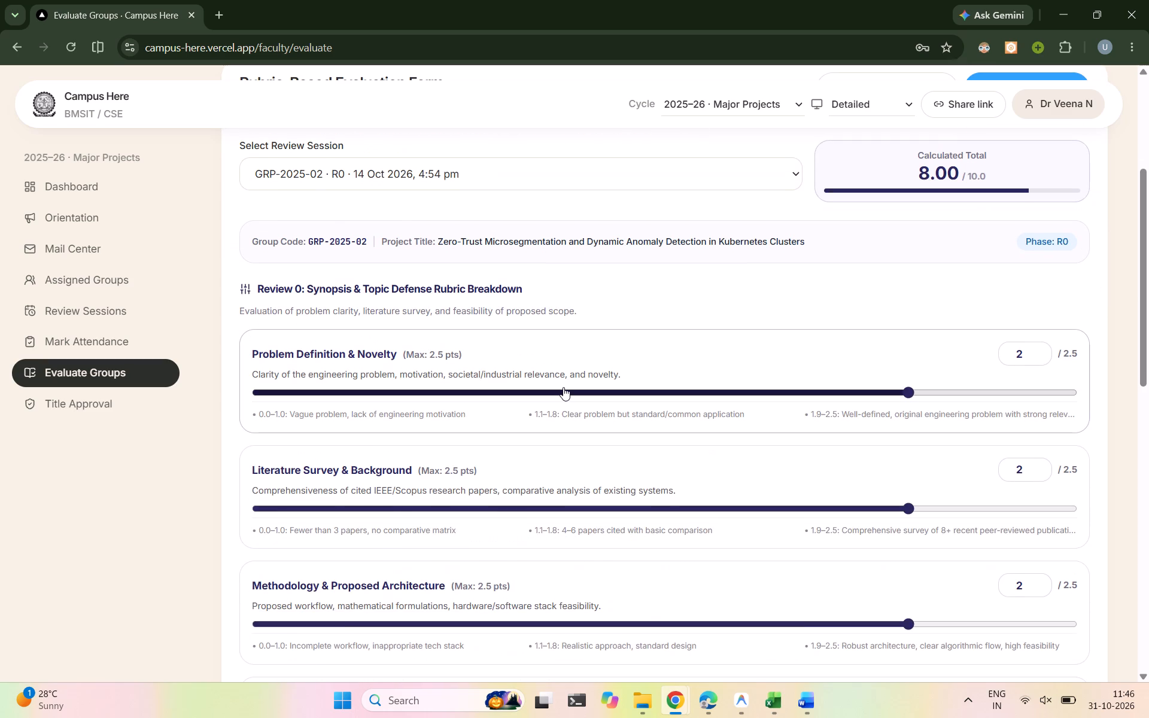
Examine the Review 0 rubric criteria, individual student contribution marks and verdict options on the Evaluate Groups form.
scroll(563, 387, up, 1)
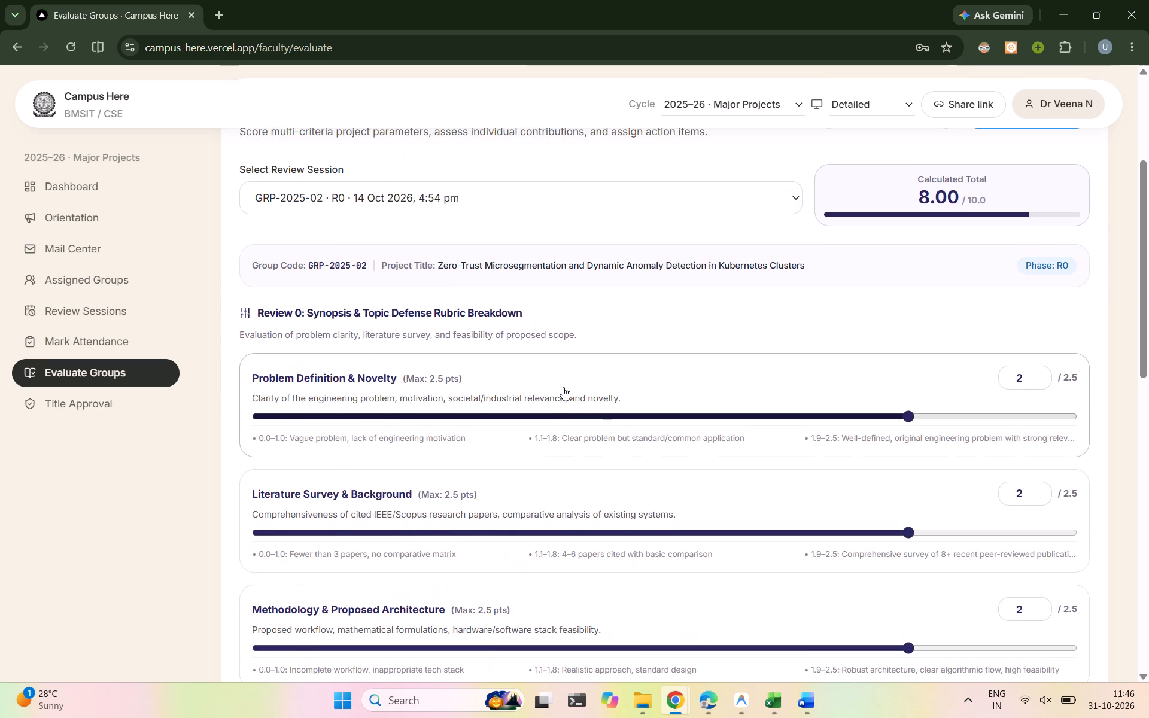
scroll(563, 387, up, 1)
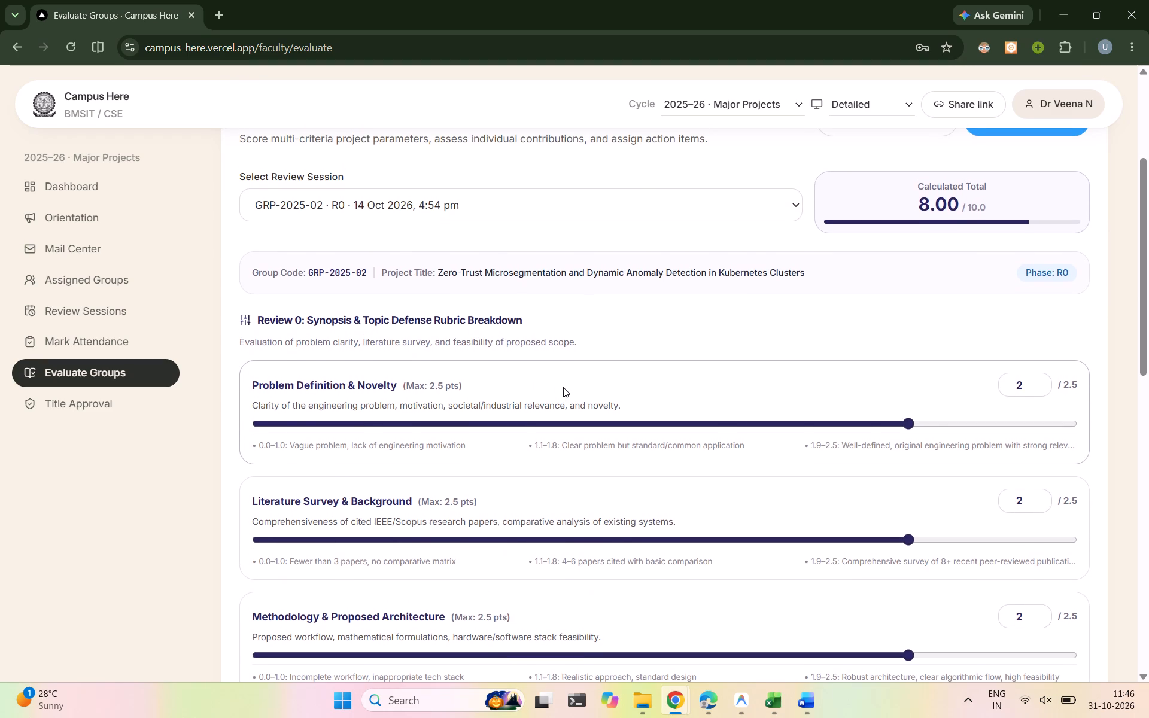
scroll(563, 387, down, 7)
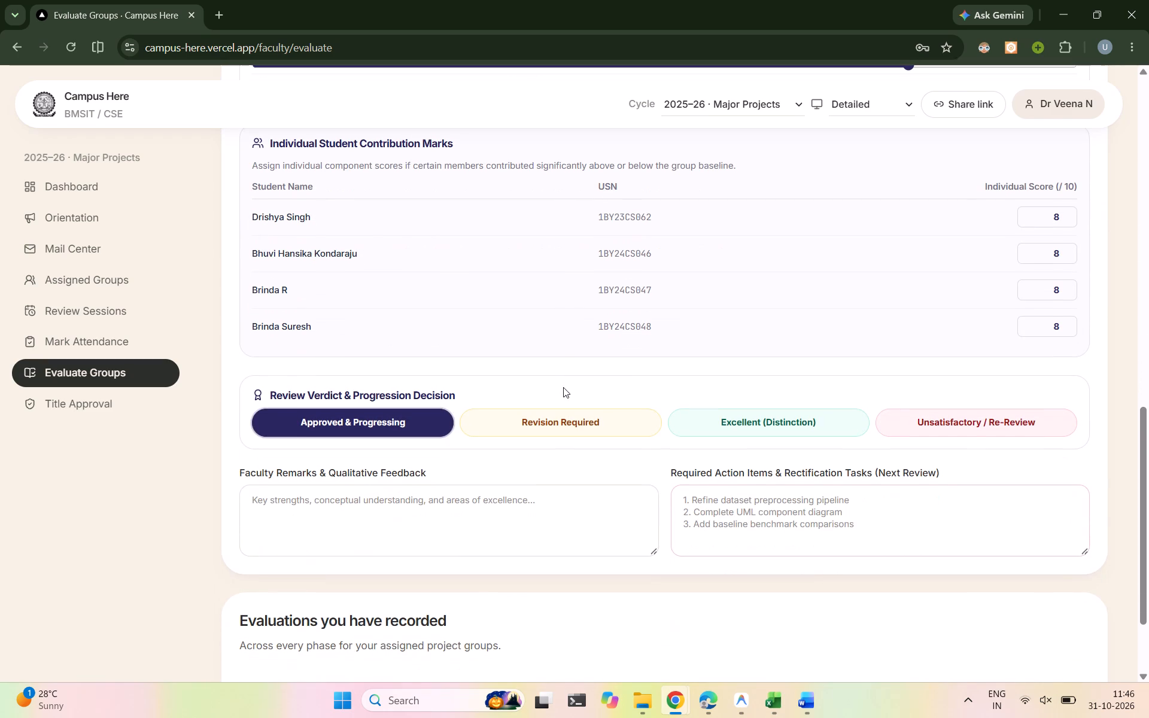
scroll(563, 387, up, 1)
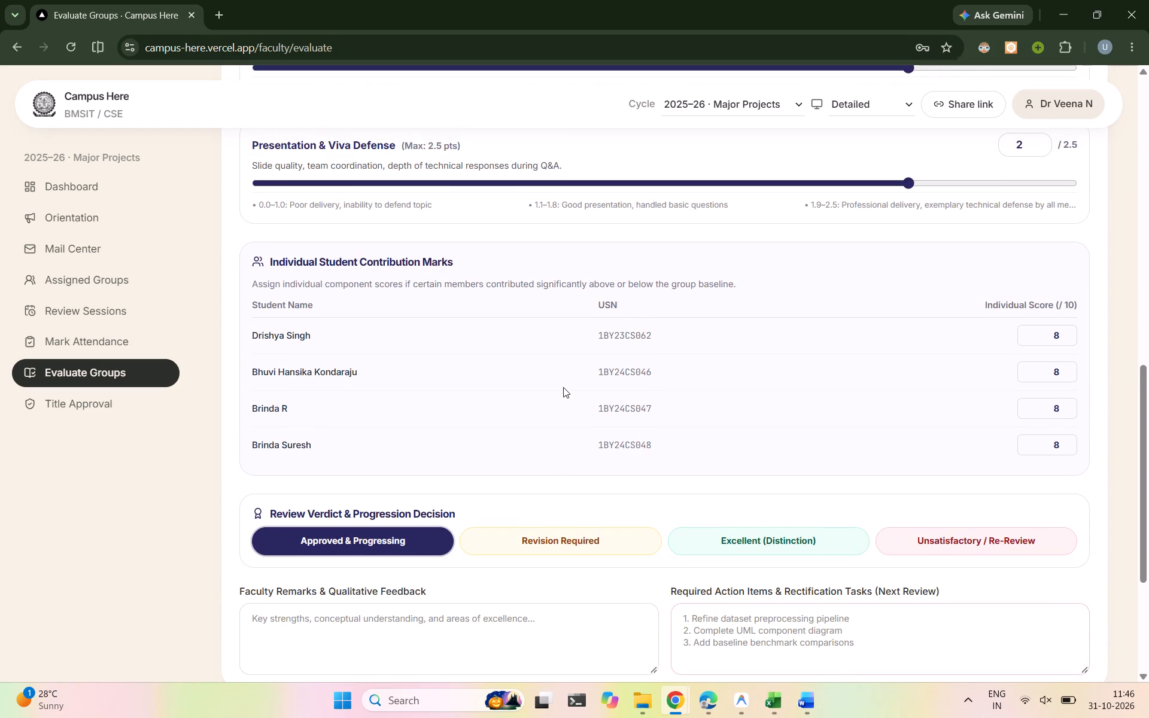
scroll(563, 387, up, 2)
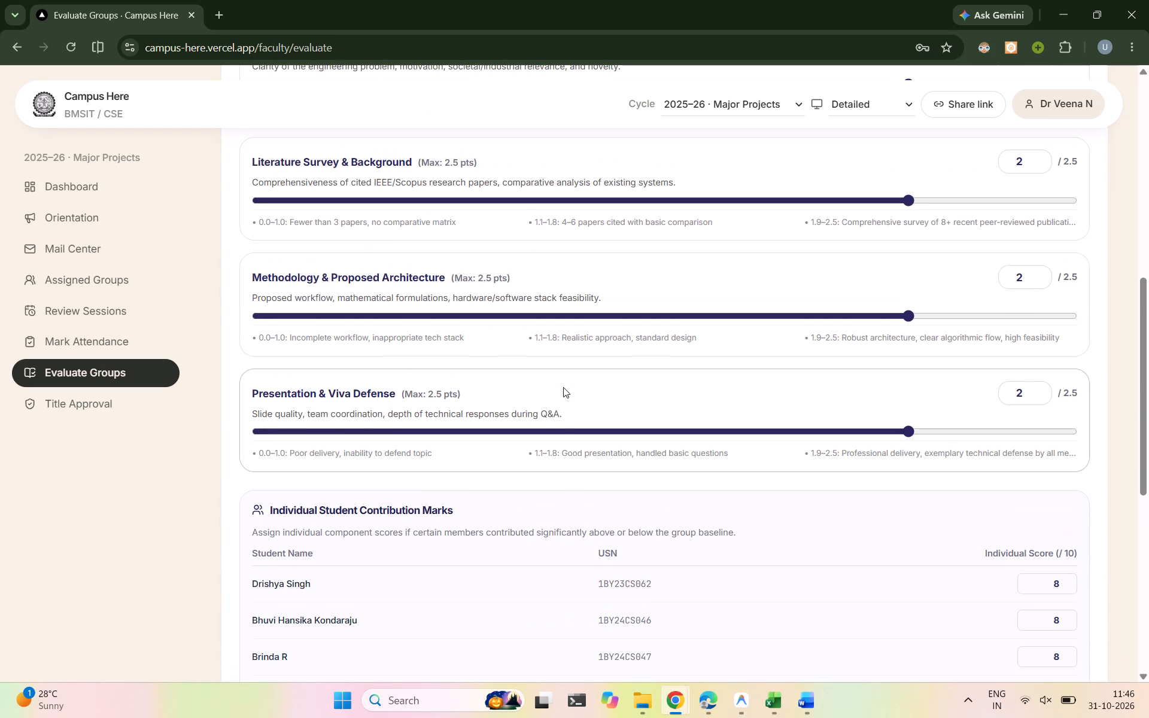
scroll(563, 387, up, 4)
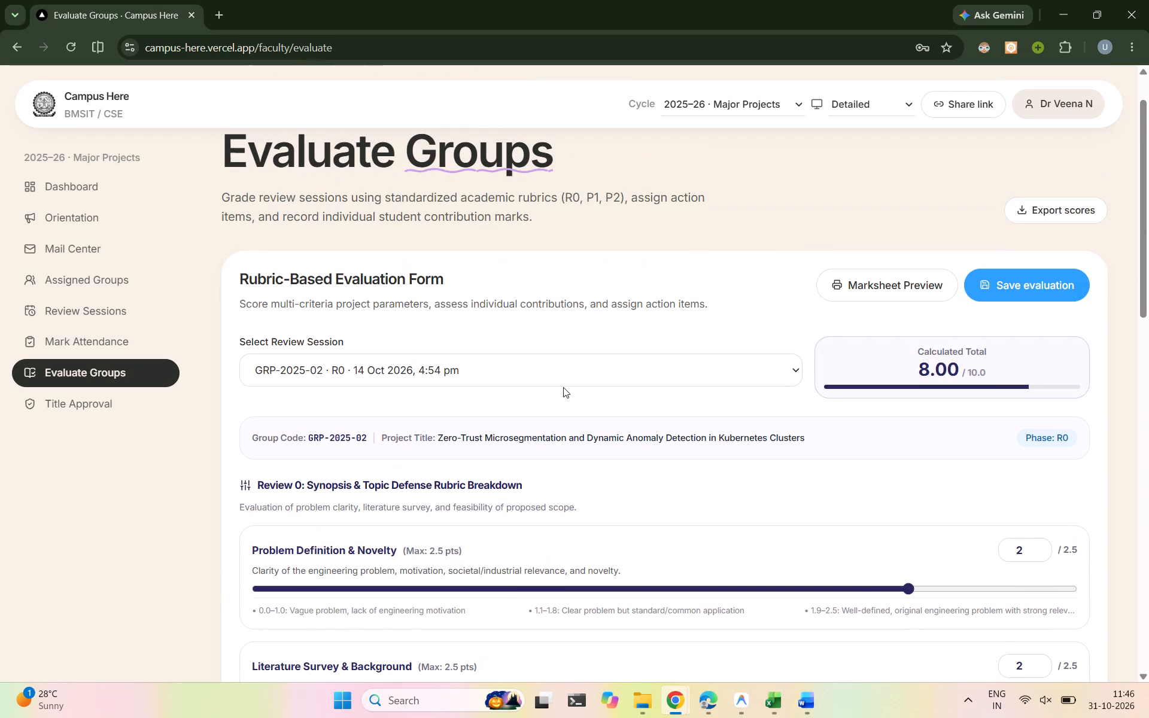
Preview the official project review marksheet for GRP-2025-02's R0 session, look through it and close the preview.
scroll(646, 375, down, 1)
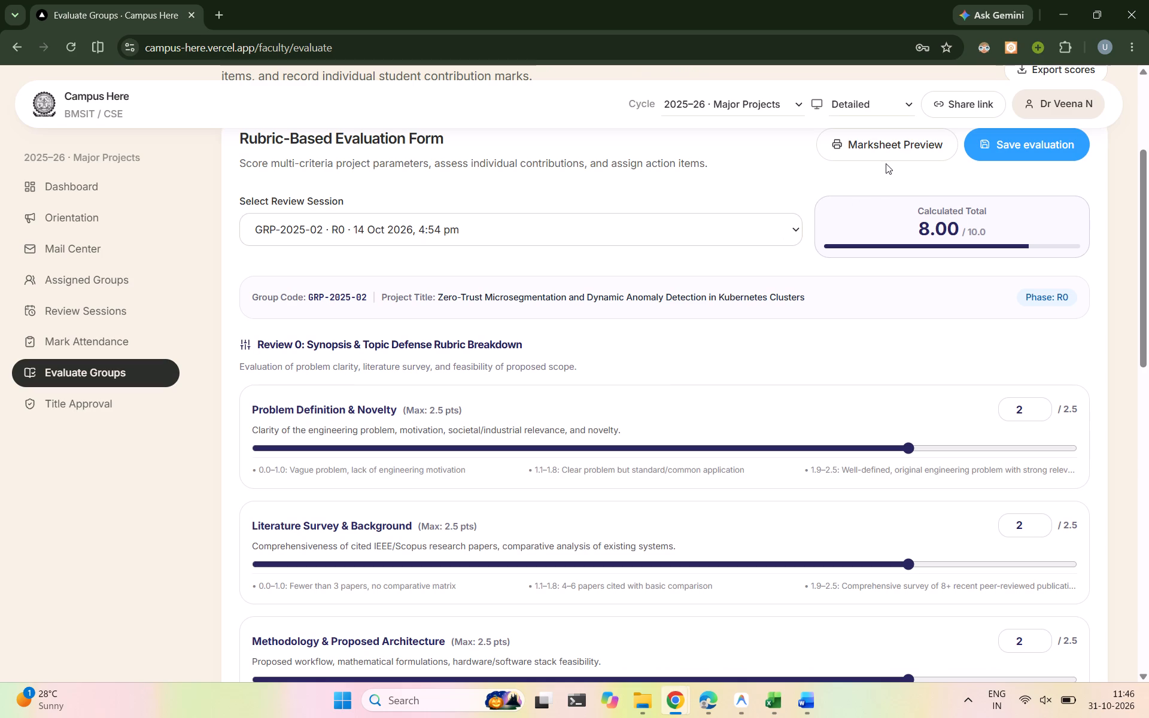
click(905, 145)
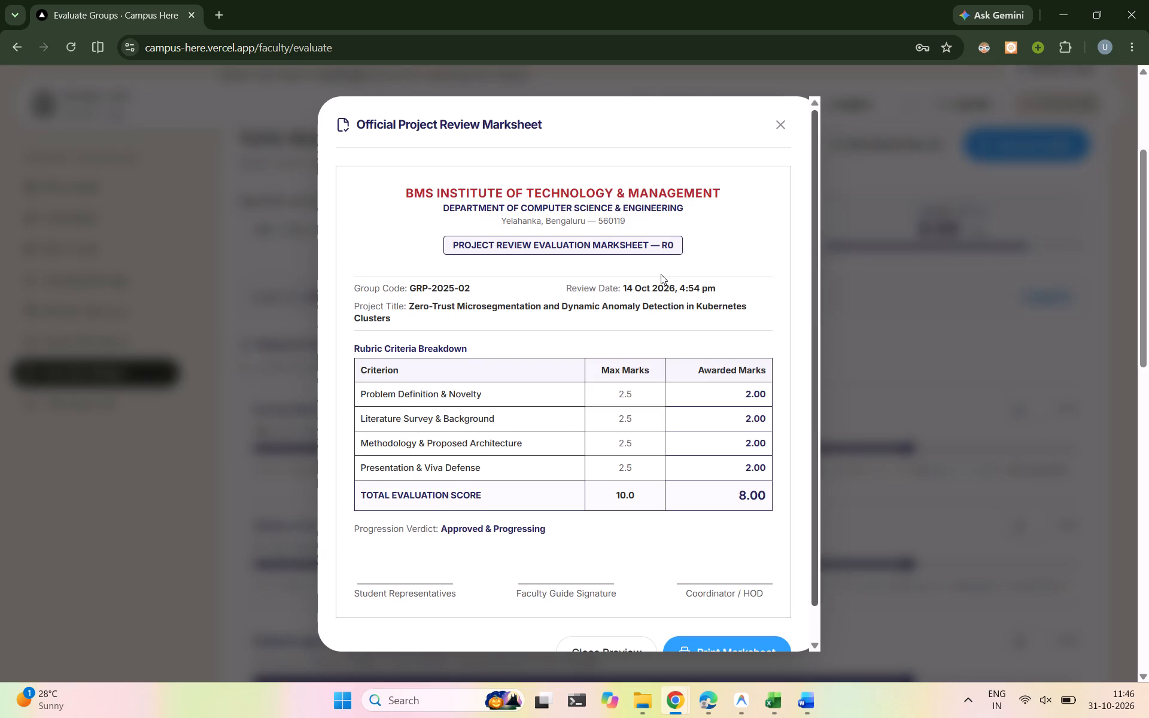
scroll(661, 274, up, 1)
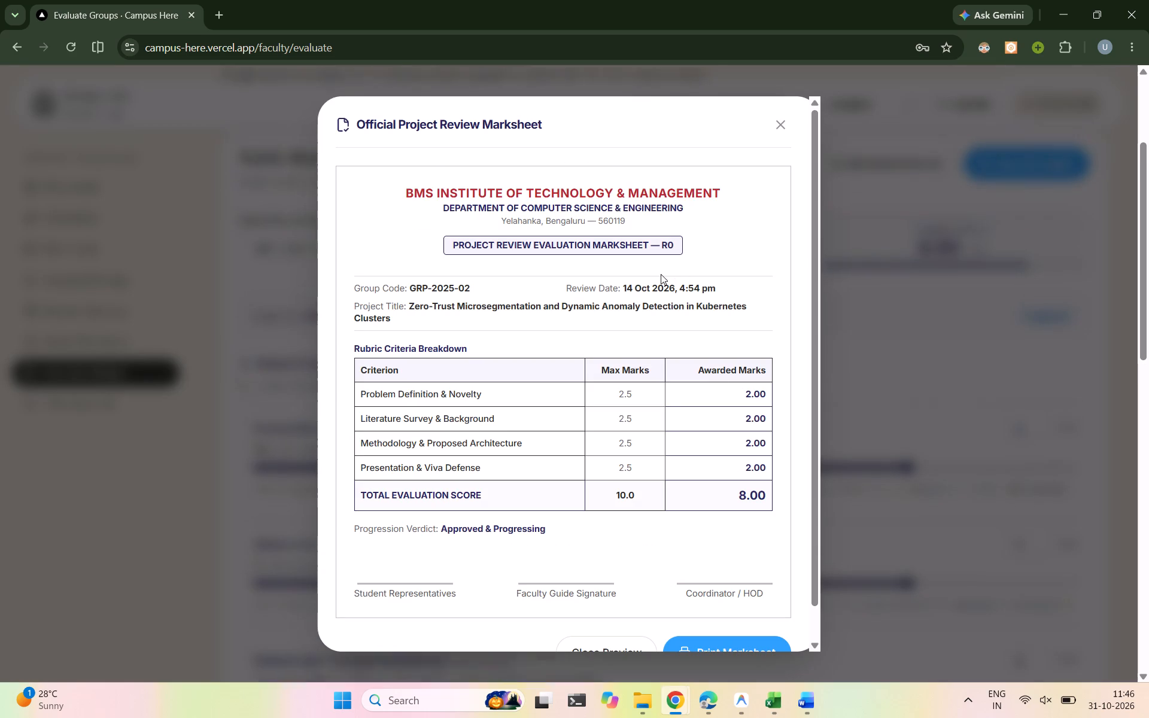
scroll(661, 274, up, 1)
scroll(627, 333, down, 1)
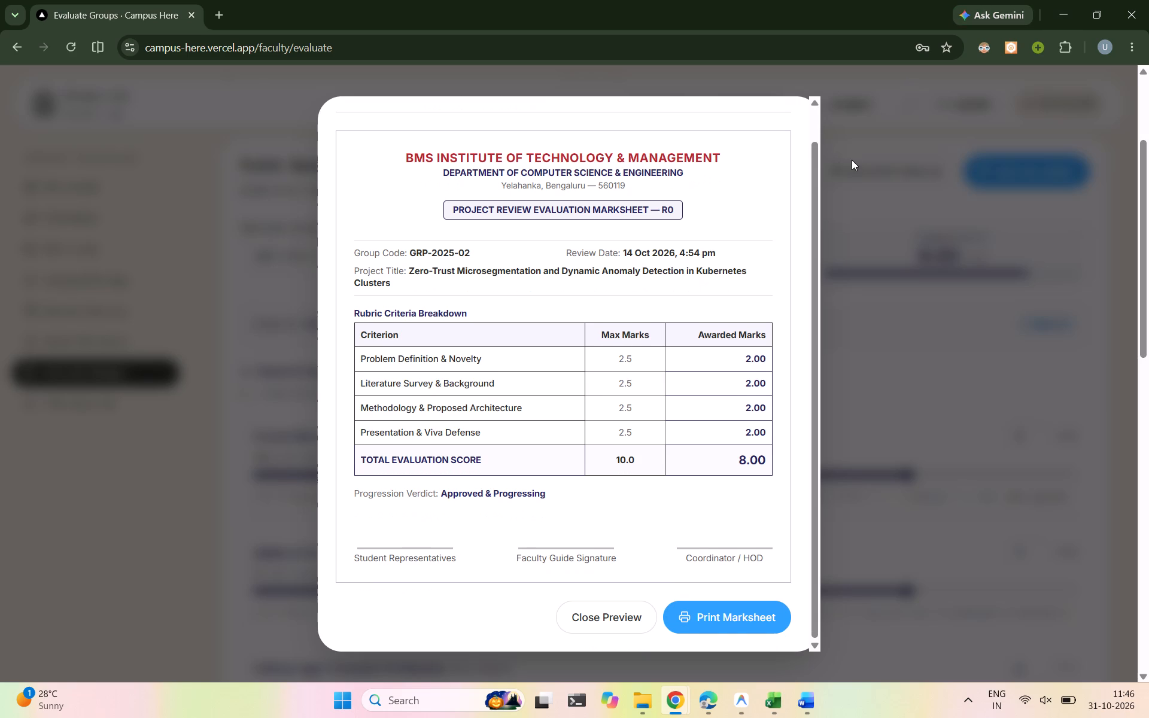
click(577, 620)
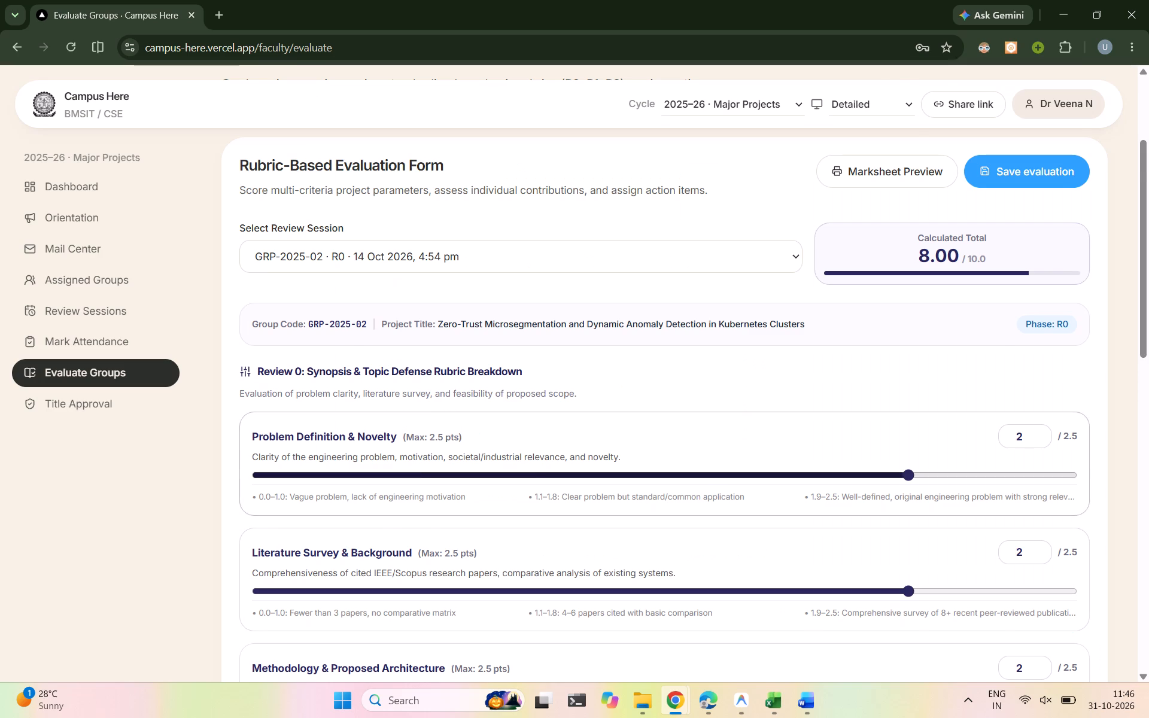
Export the evaluation scores from the Evaluate Groups page as a spreadsheet.
scroll(707, 494, down, 1)
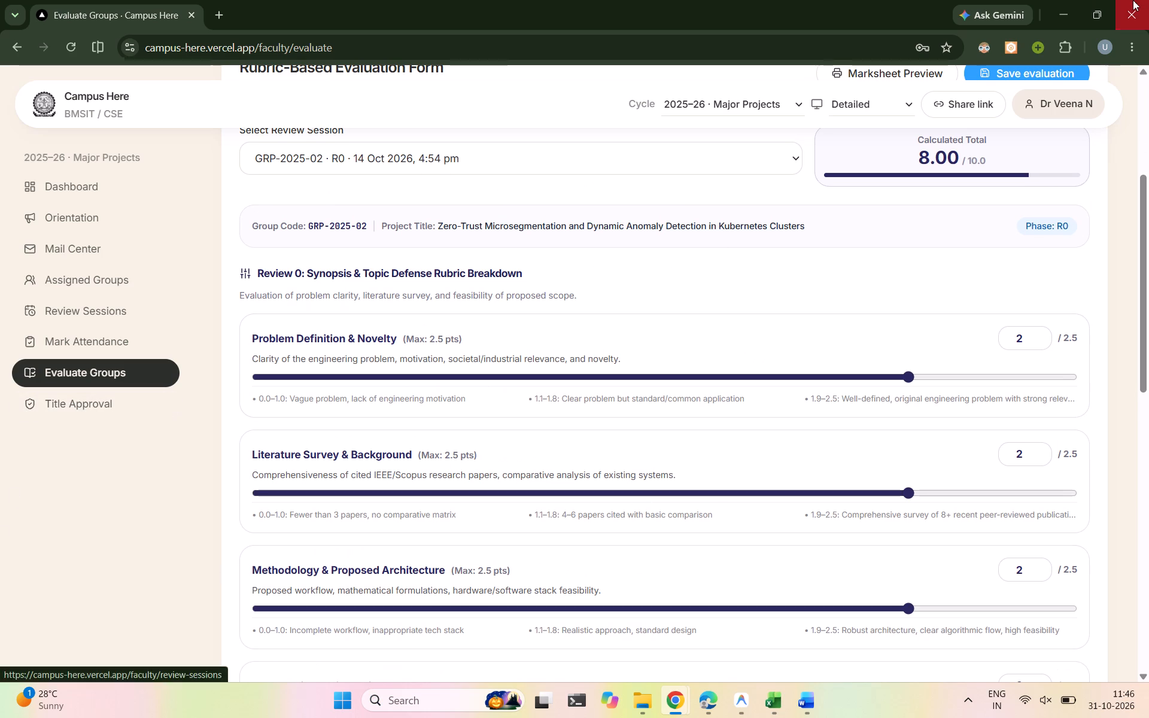
scroll(1017, 153, up, 5)
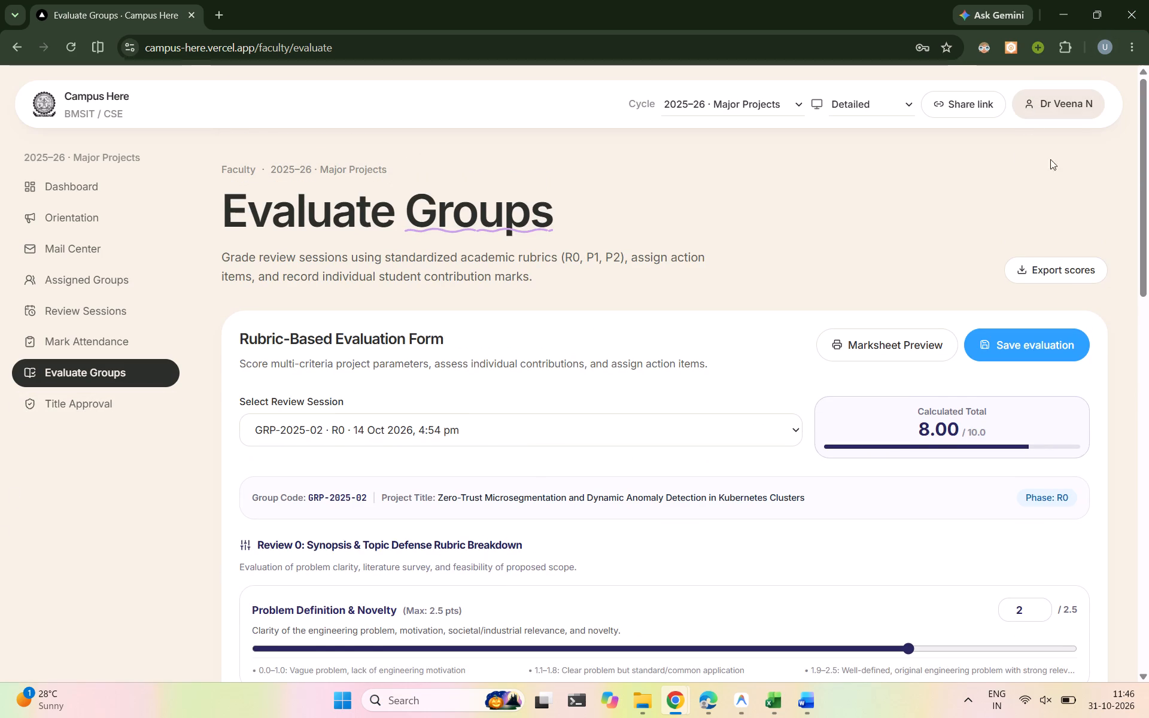
click(1049, 267)
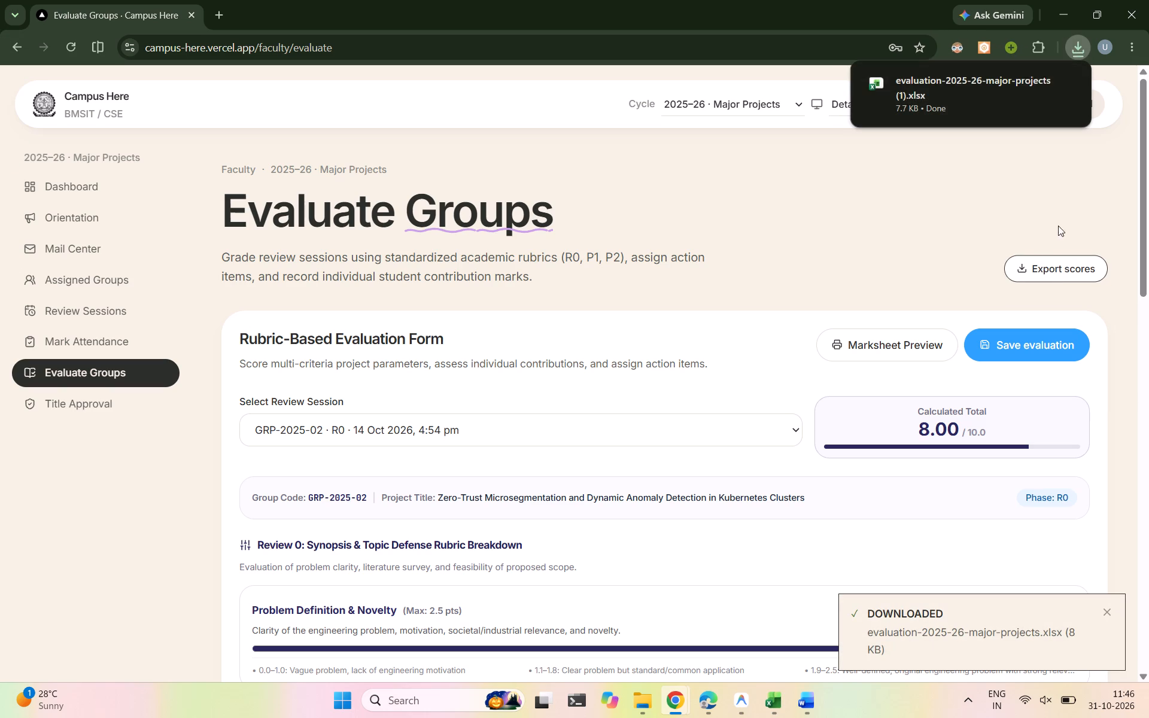
View the downloaded evaluation workbook in Excel, close it and return to the Evaluate Groups page in Chrome.
click(989, 88)
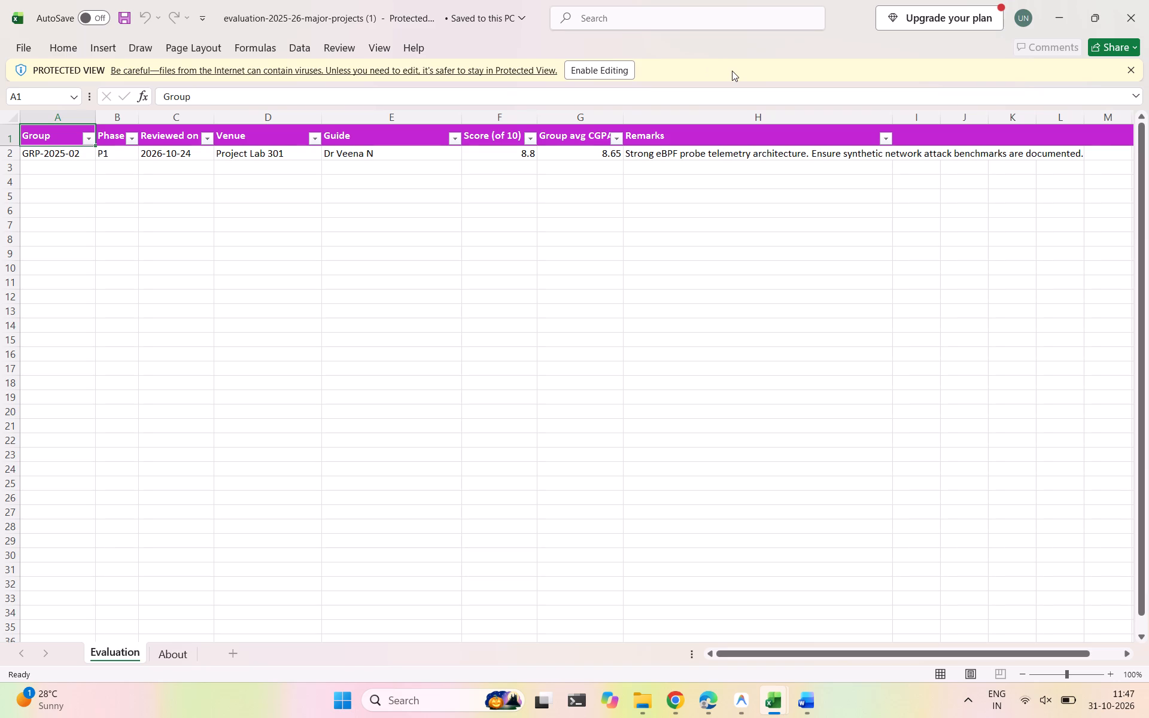
click(1120, 4)
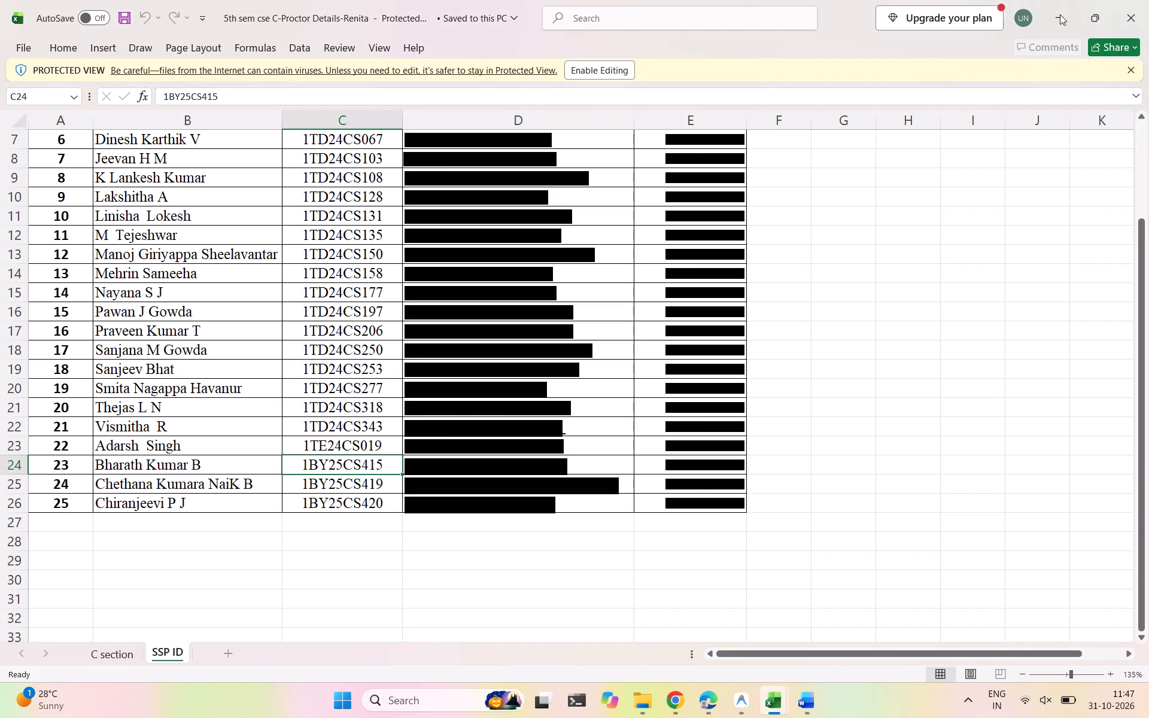
click(1060, 14)
Review the rest of the evaluation form, including contribution marks, verdict, remarks and action items, through to the list of recorded evaluations.
scroll(626, 391, down, 1)
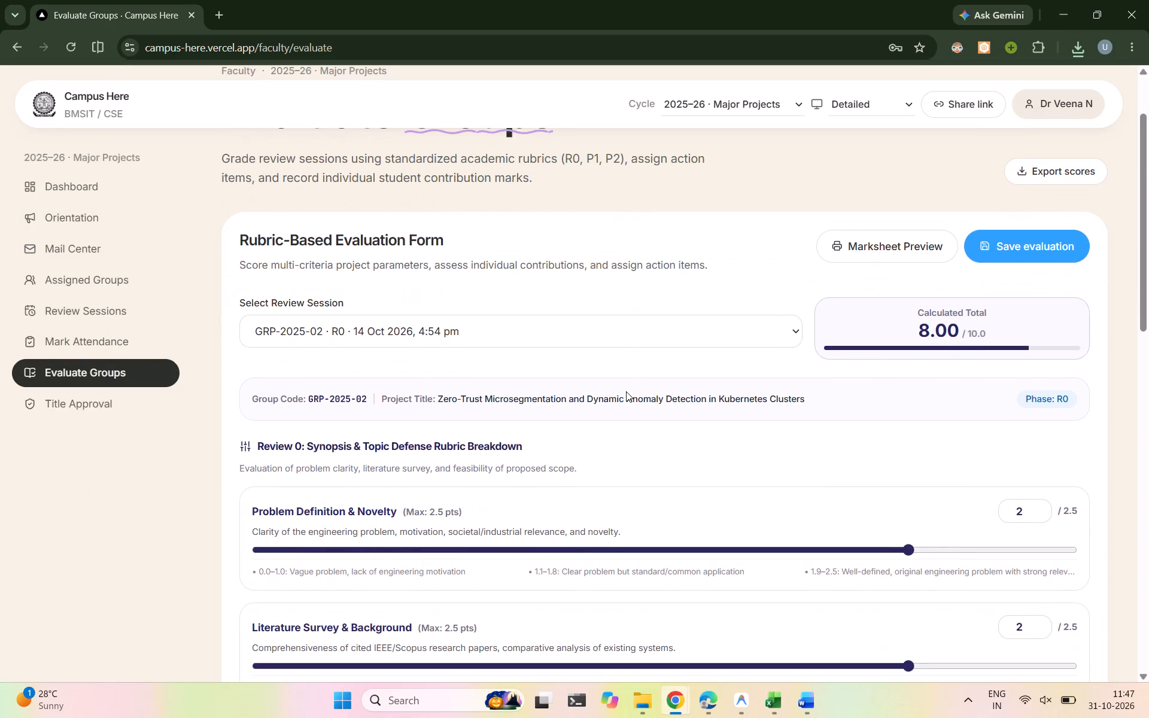
click(626, 391)
scroll(626, 391, down, 1)
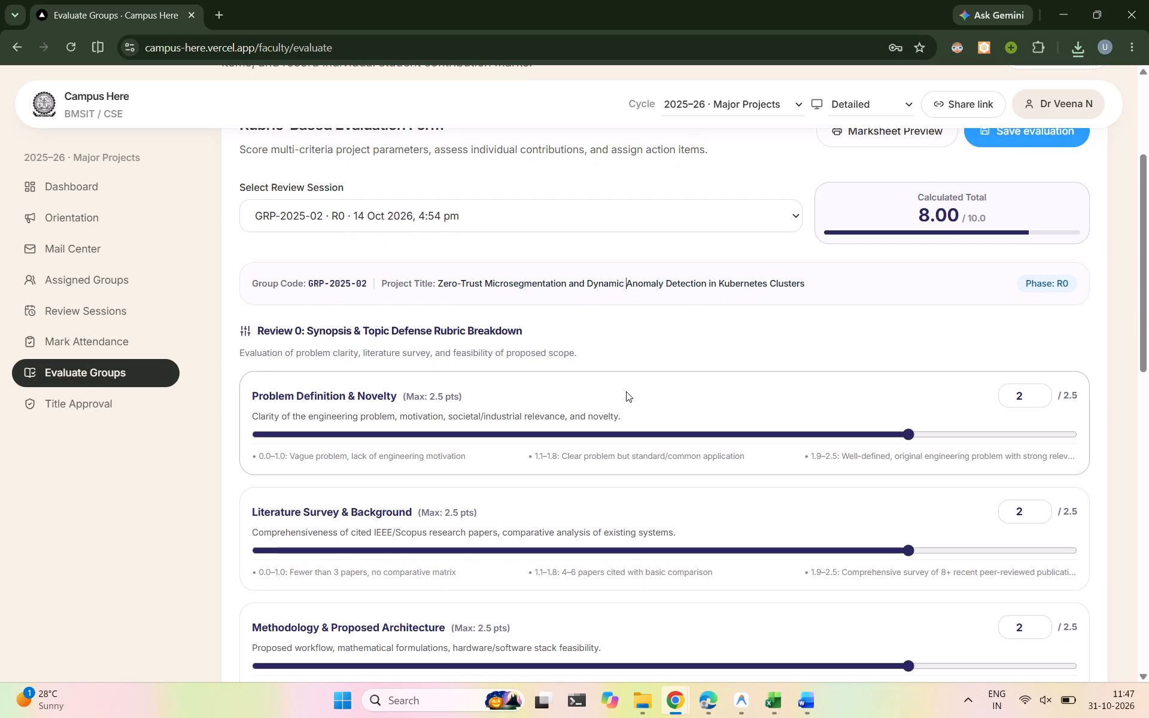
scroll(626, 391, down, 5)
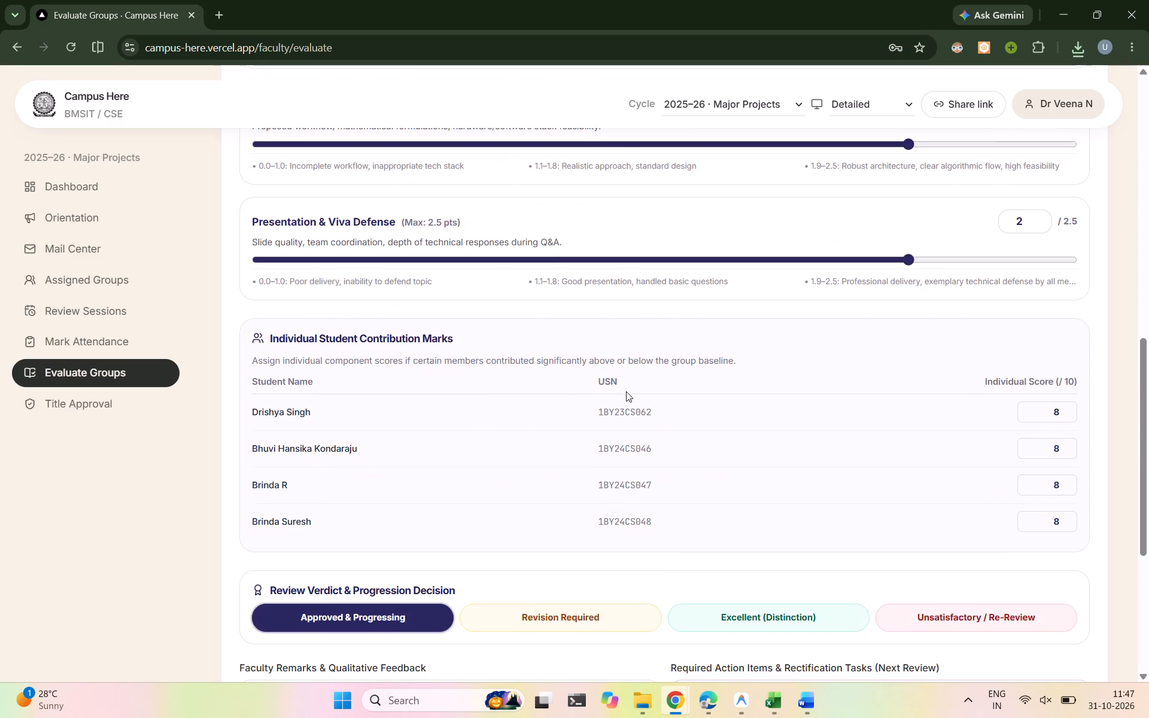
scroll(574, 468, down, 3)
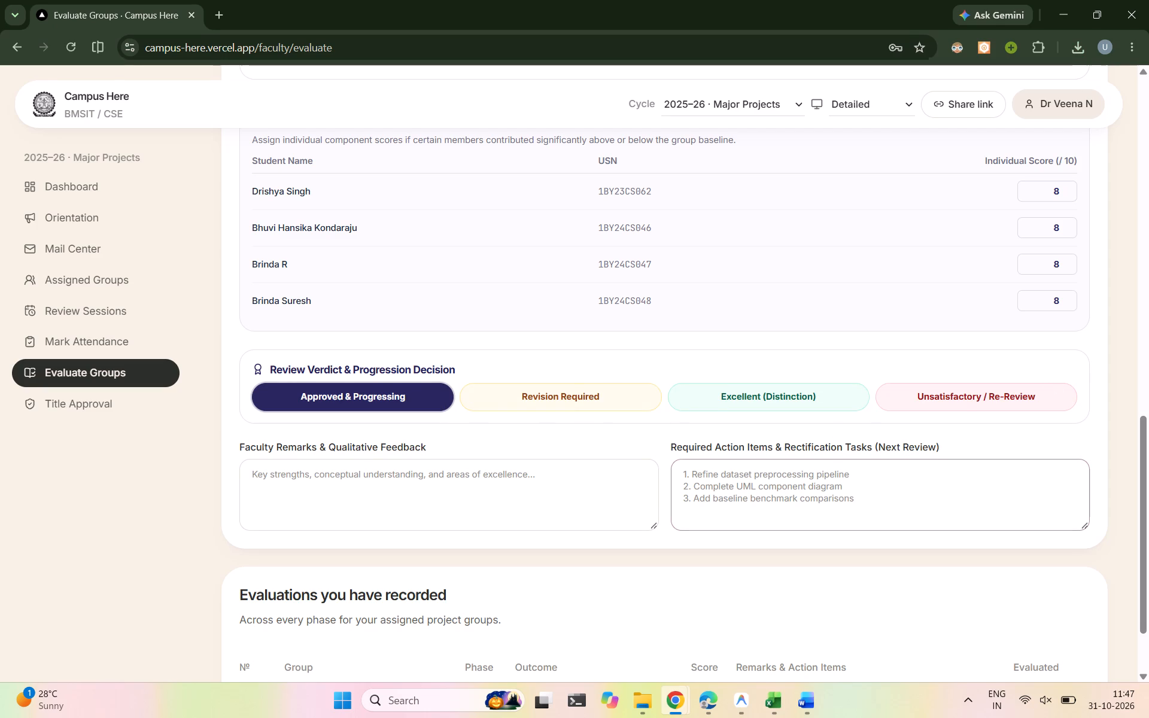
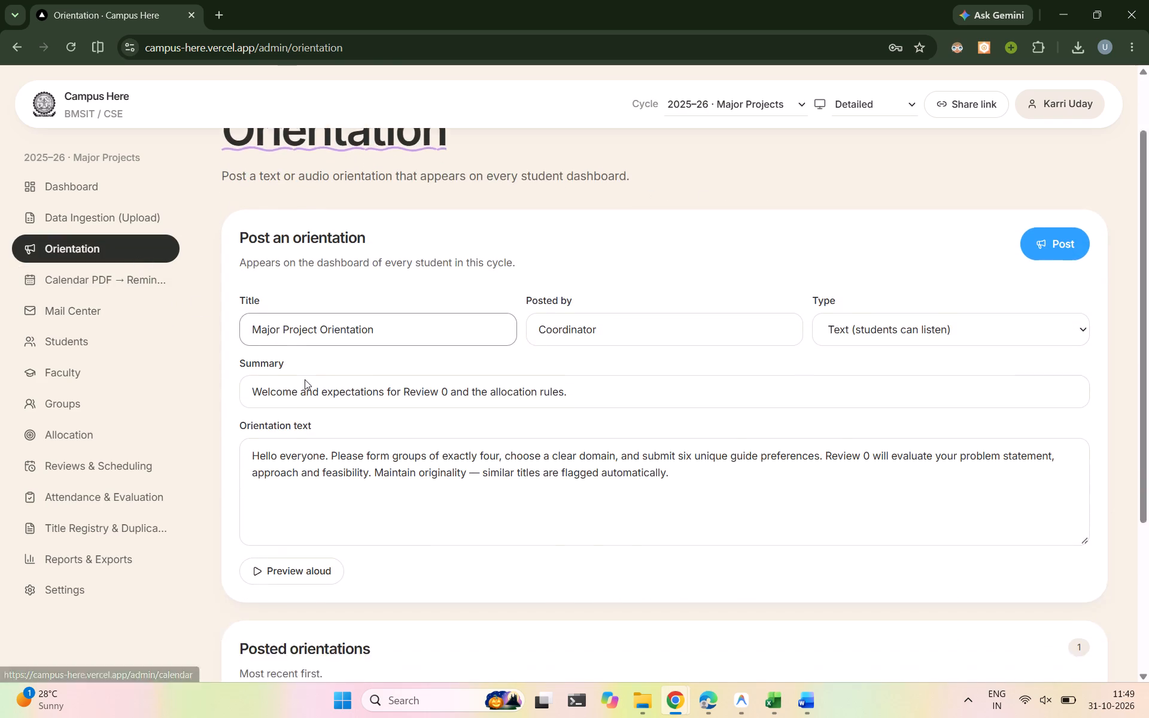
Play the posted Major Project Orientation aloud from the list of posted orientations, stop it, replay it and stop it again.
scroll(305, 379, down, 1)
scroll(417, 507, down, 1)
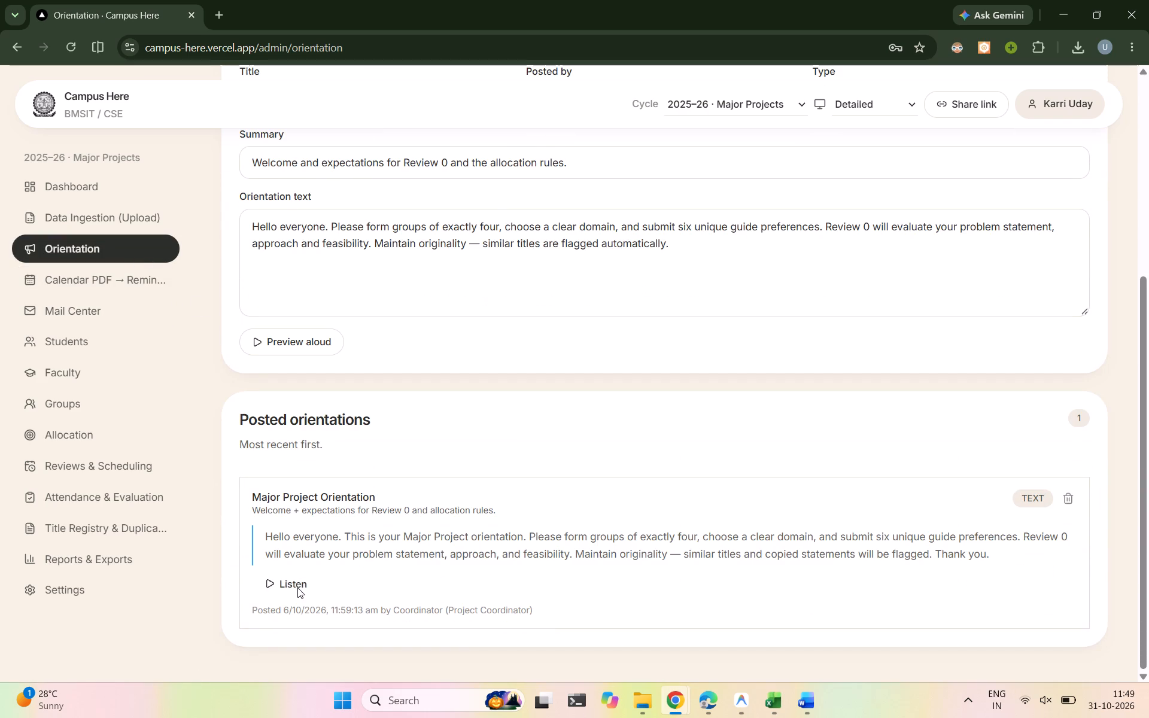
click(297, 588)
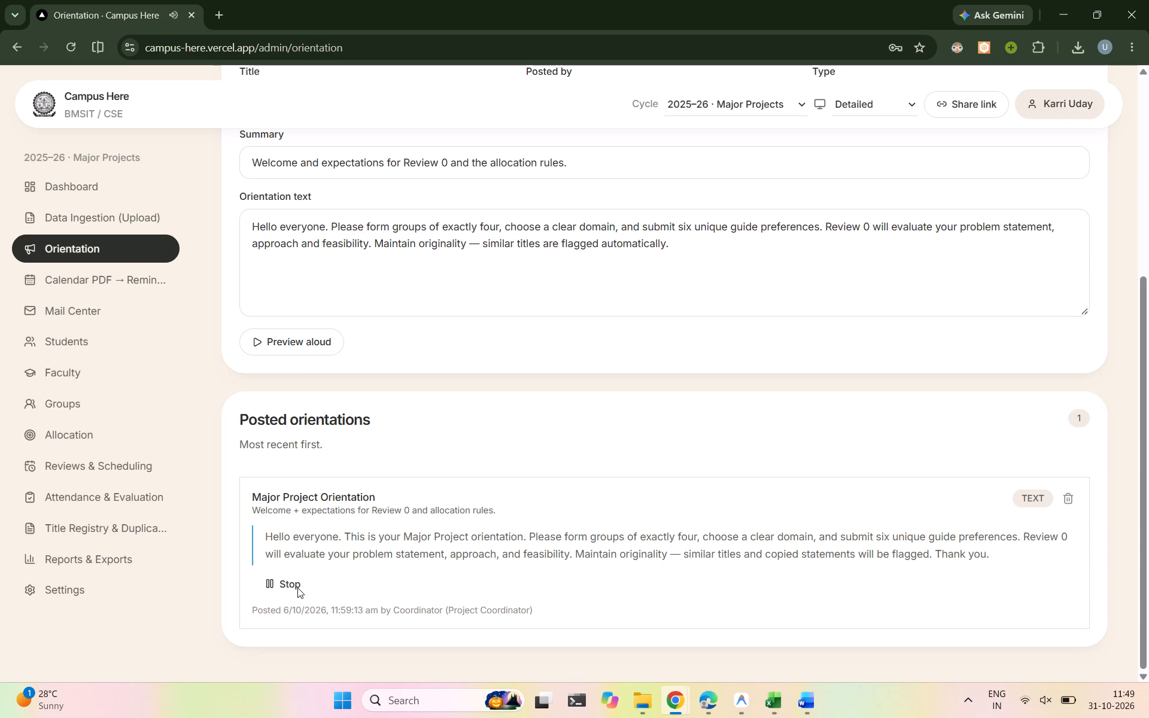
scroll(297, 588, up, 1)
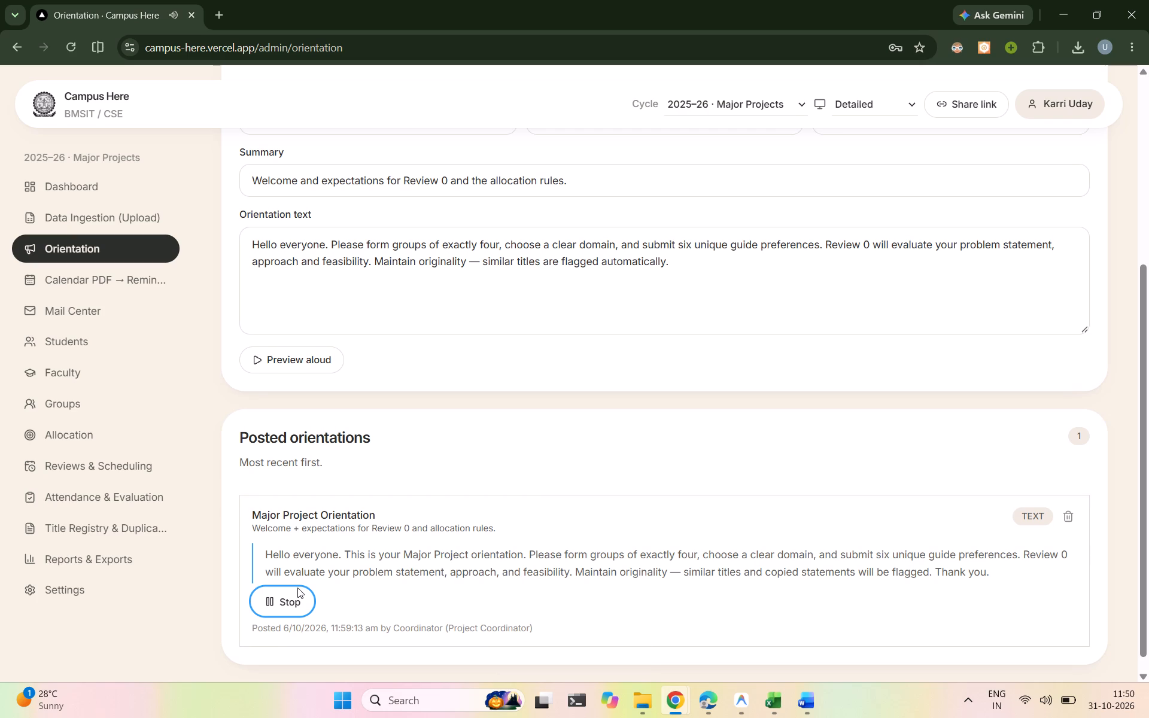
click(284, 607)
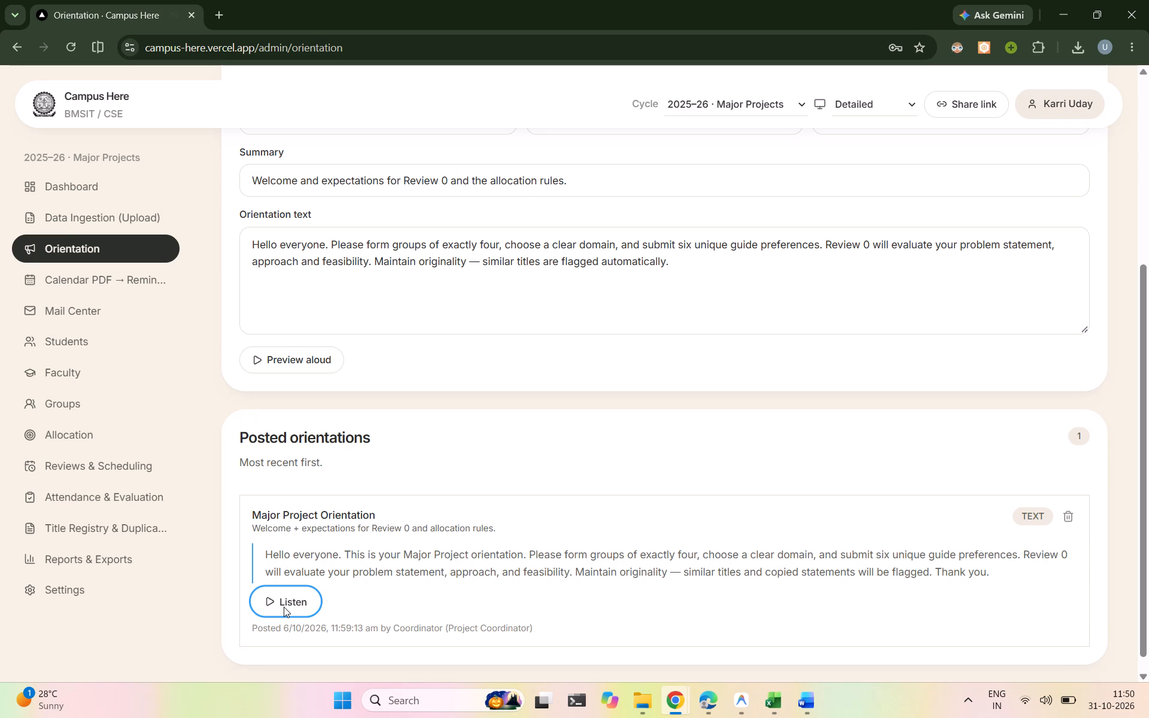
click(284, 607)
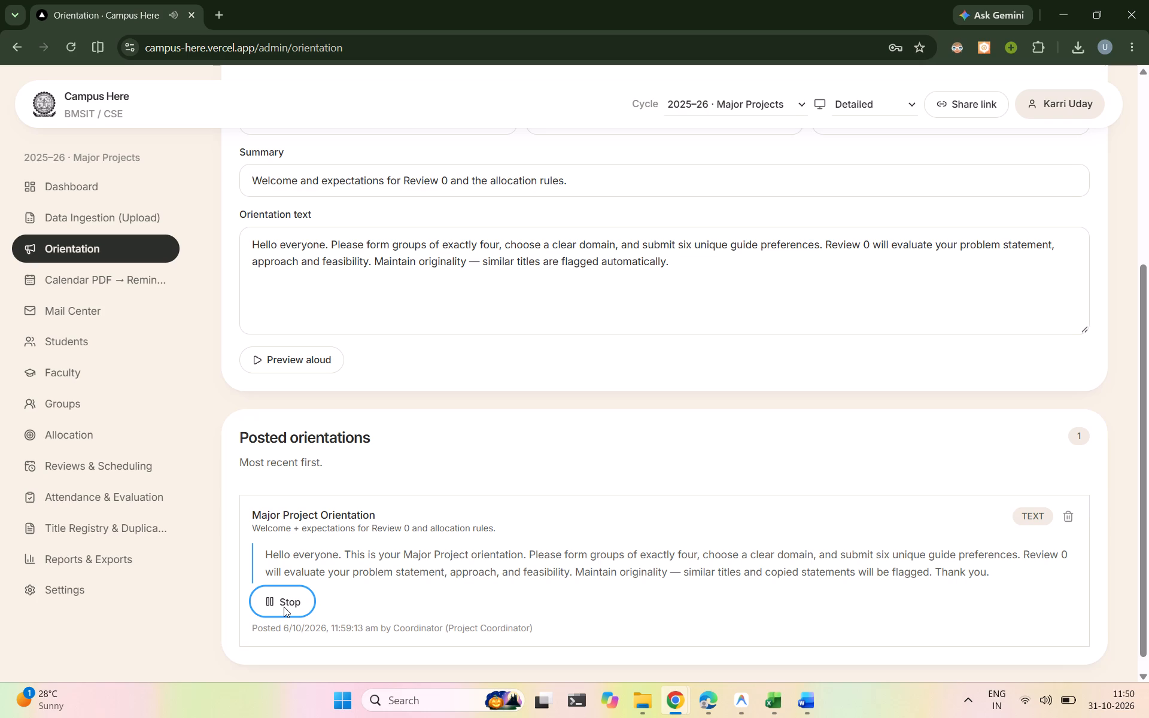
click(284, 607)
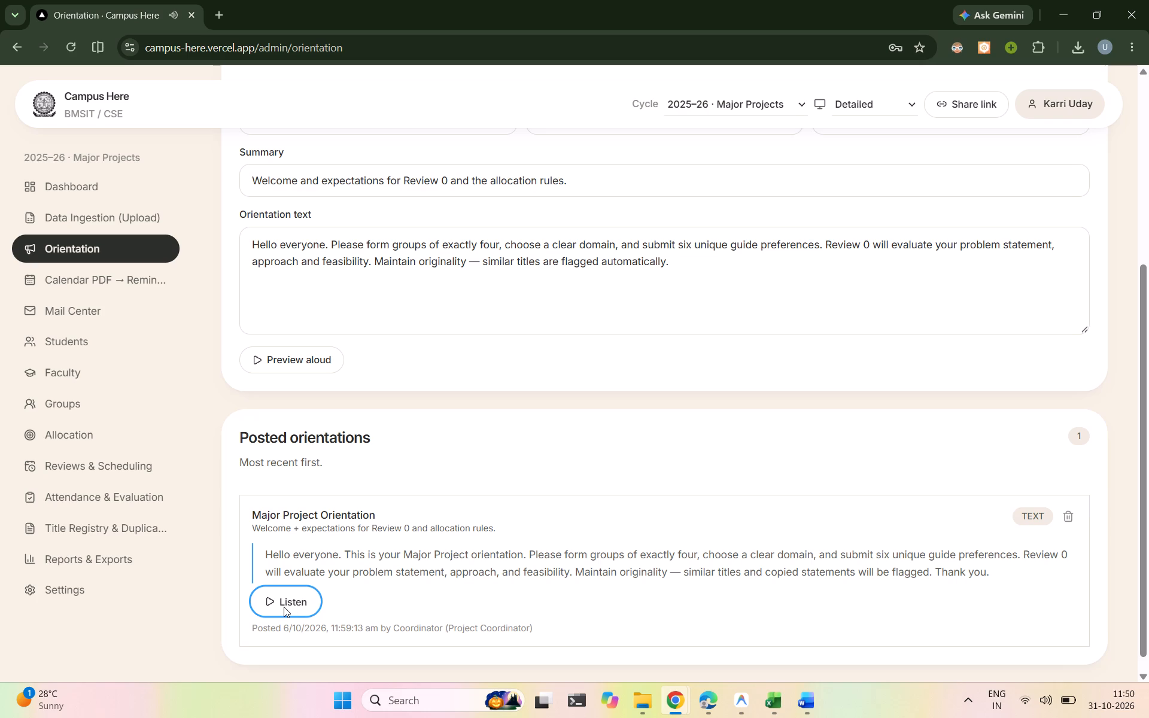